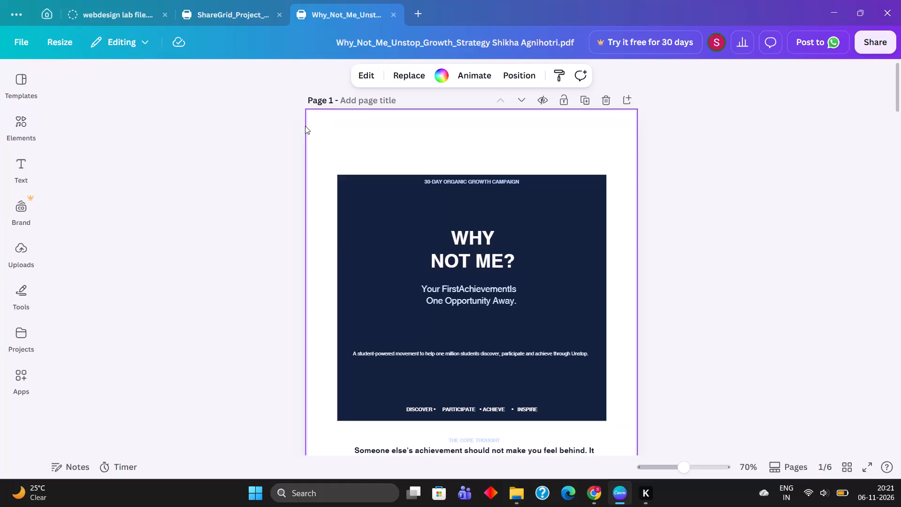
Add a text box in the blank area near the lower-right corner of page 1 containing the author's full name in capitals.
click(17, 287)
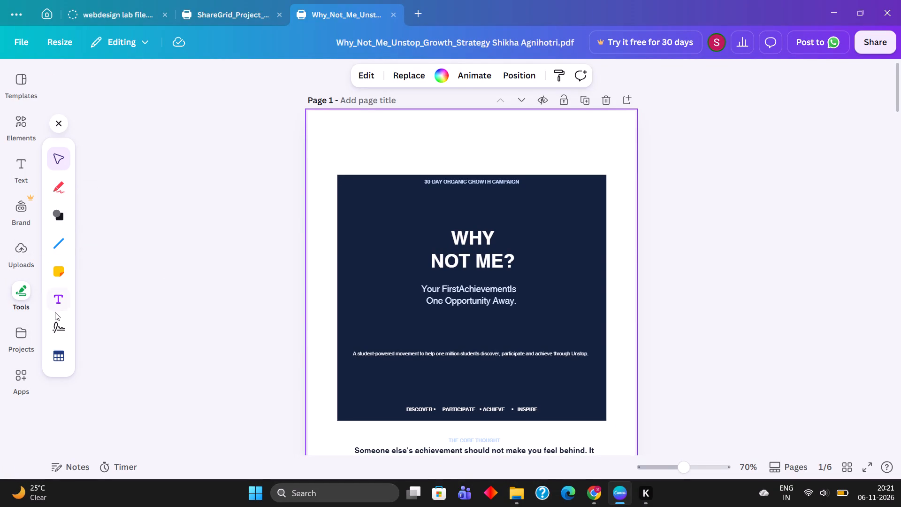
click(62, 292)
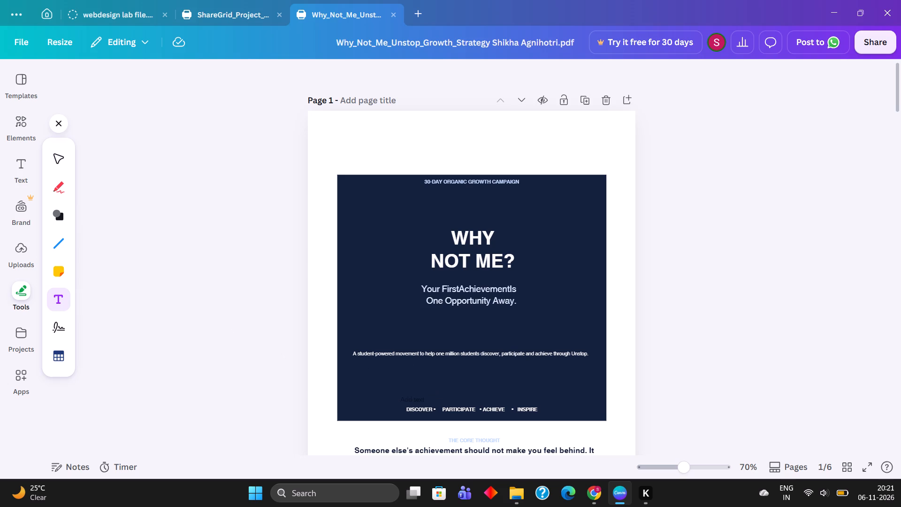
scroll(398, 374, down, 2)
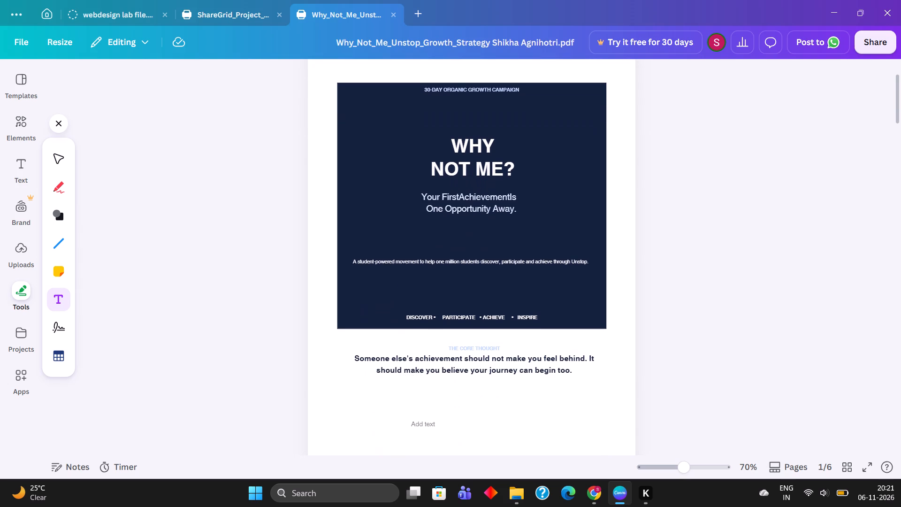
scroll(412, 425, down, 1)
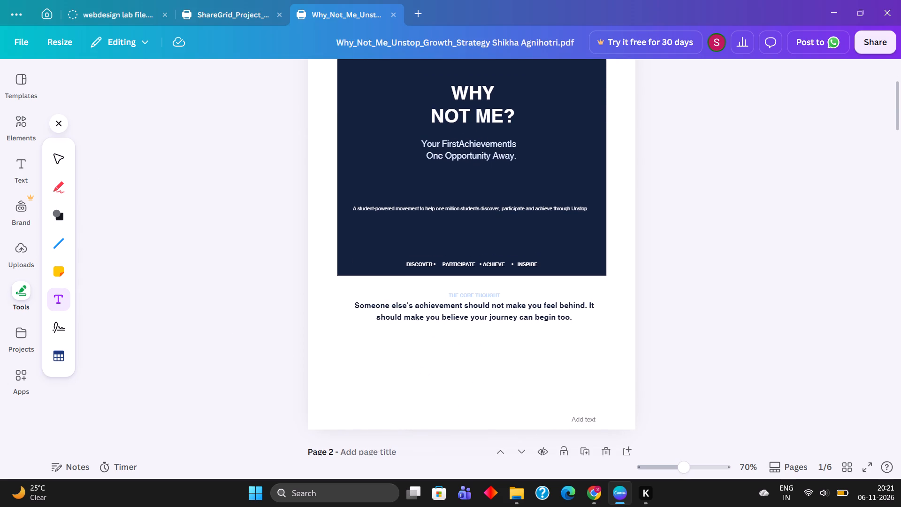
drag(506, 404, 566, 426)
drag(566, 426, 625, 437)
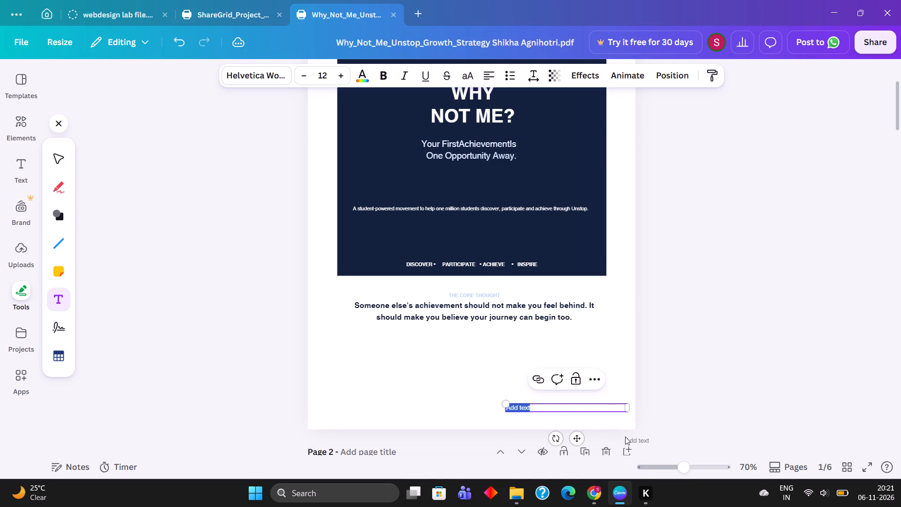
key(BackSpace)
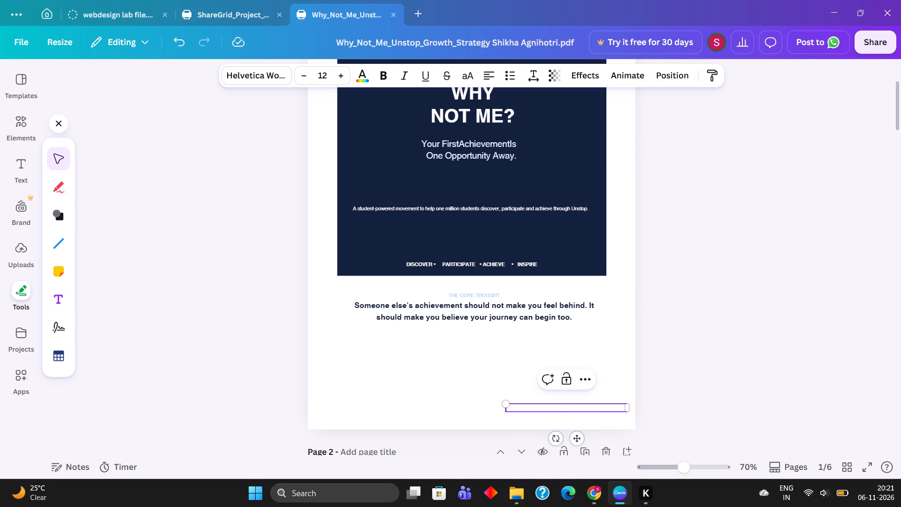
key(m)
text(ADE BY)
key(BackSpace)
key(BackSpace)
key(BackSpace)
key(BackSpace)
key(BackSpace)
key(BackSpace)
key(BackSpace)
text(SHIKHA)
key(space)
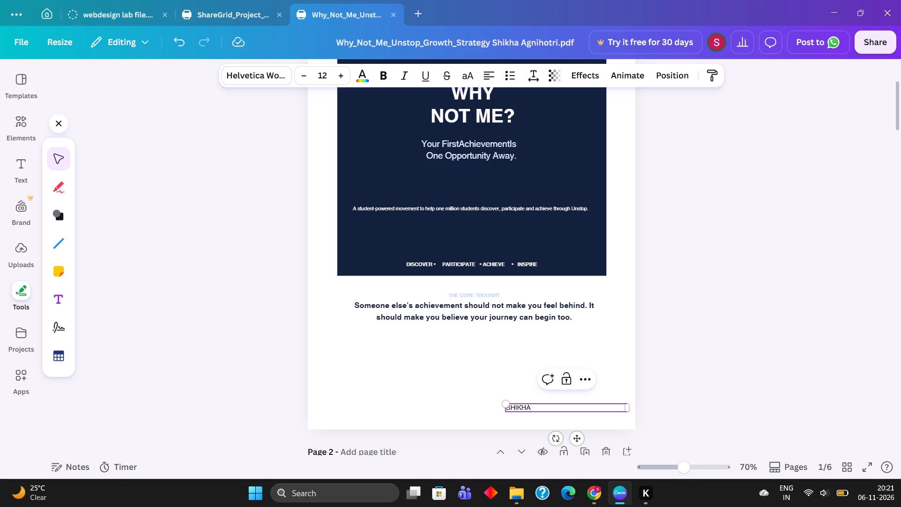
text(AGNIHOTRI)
Format the author name on page 1 as bold, italic and underlined at font size 18.
drag(578, 406, 495, 412)
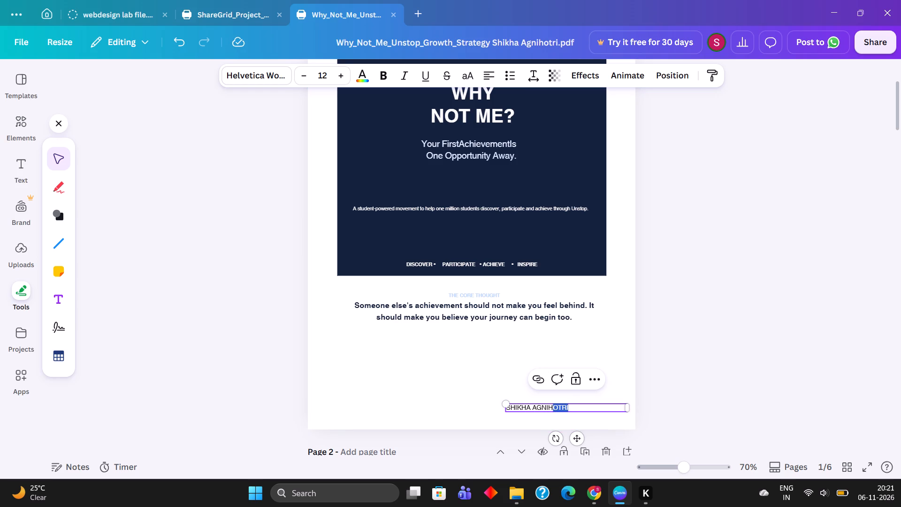
click(573, 406)
drag(573, 406, 503, 406)
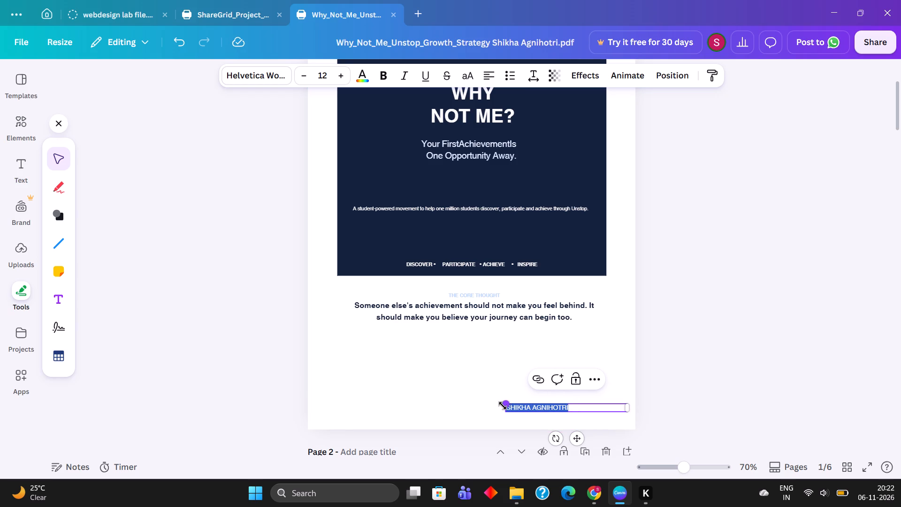
click(385, 71)
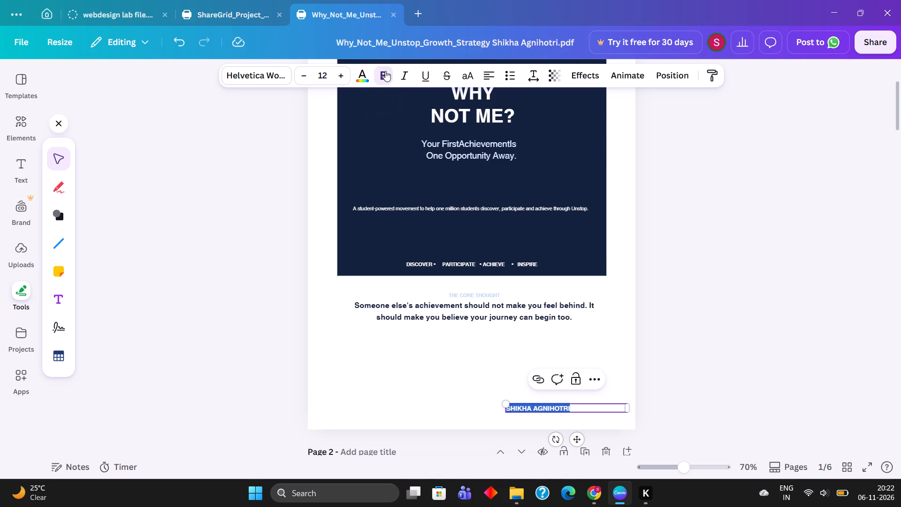
click(402, 73)
click(432, 73)
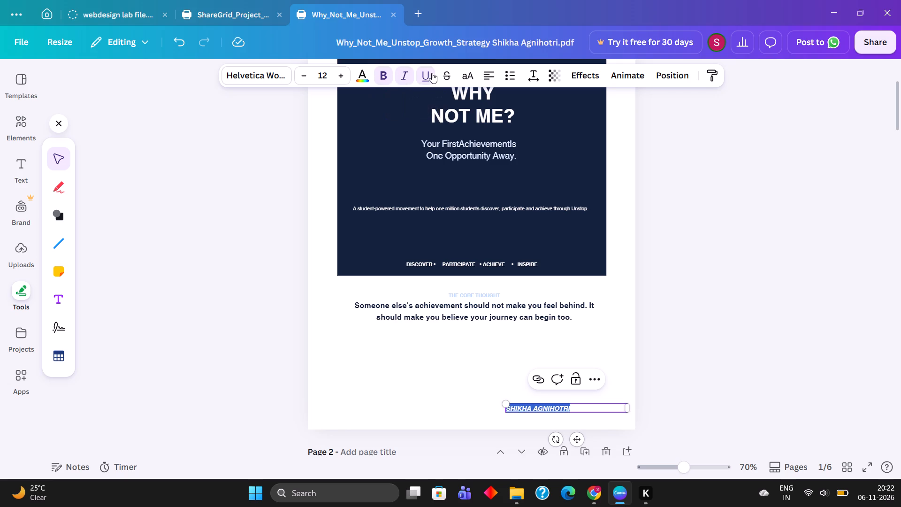
click(339, 76)
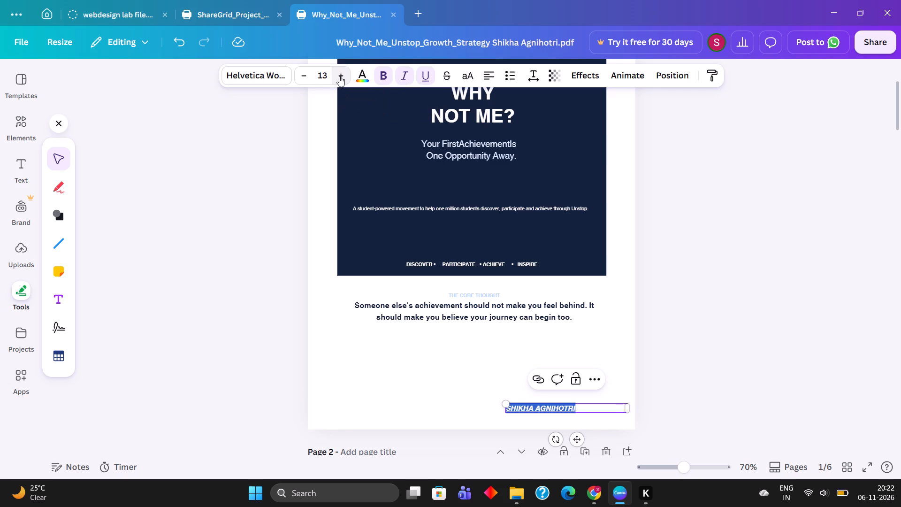
click(339, 76)
double_click(339, 76)
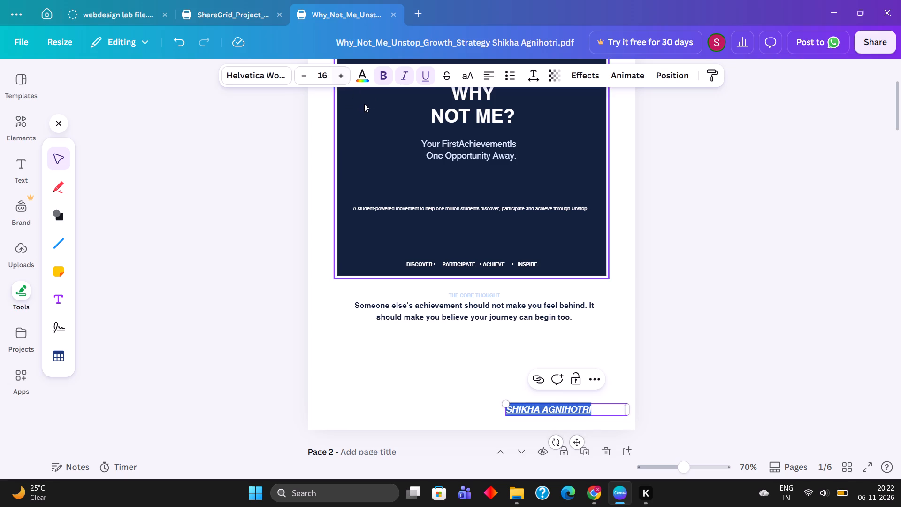
double_click(340, 78)
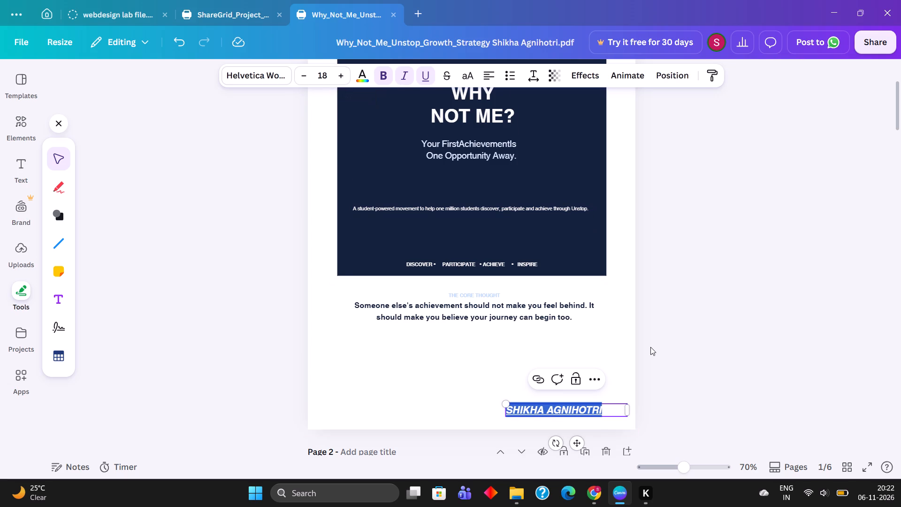
click(657, 349)
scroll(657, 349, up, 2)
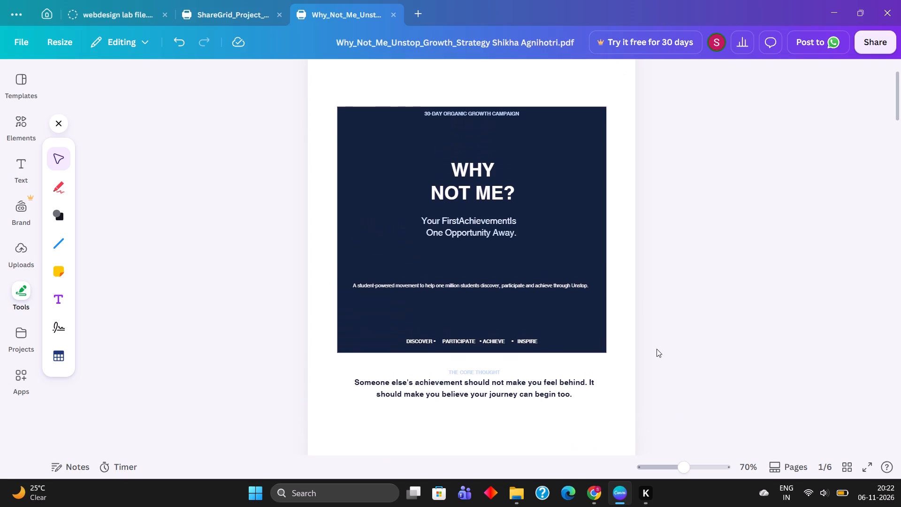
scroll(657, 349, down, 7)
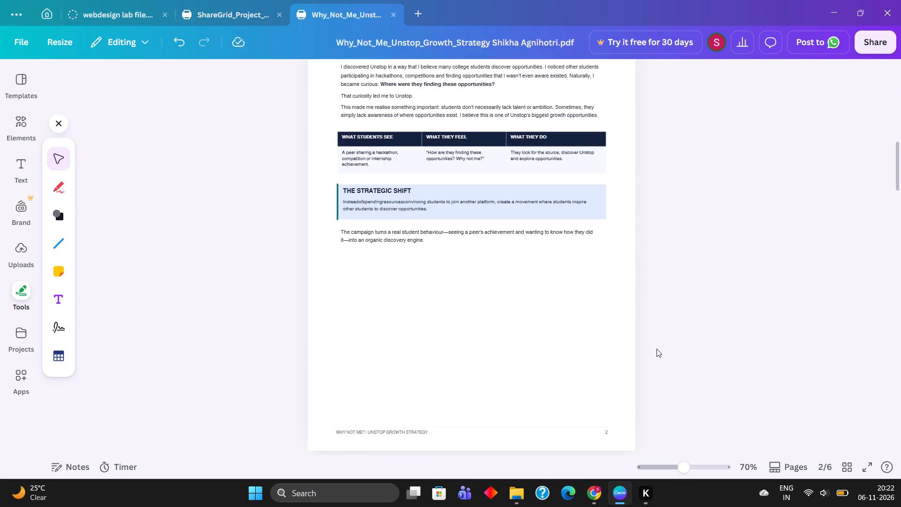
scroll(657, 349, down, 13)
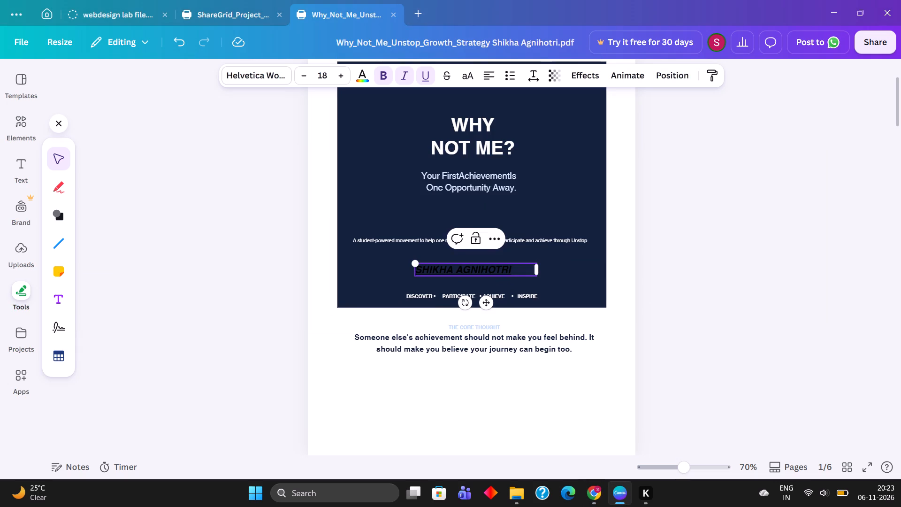
click(418, 270)
click(418, 270)
key(ctrl+v)
Edit the credit's opening words on page 1 to read "Created & Presented By:".
click(517, 272)
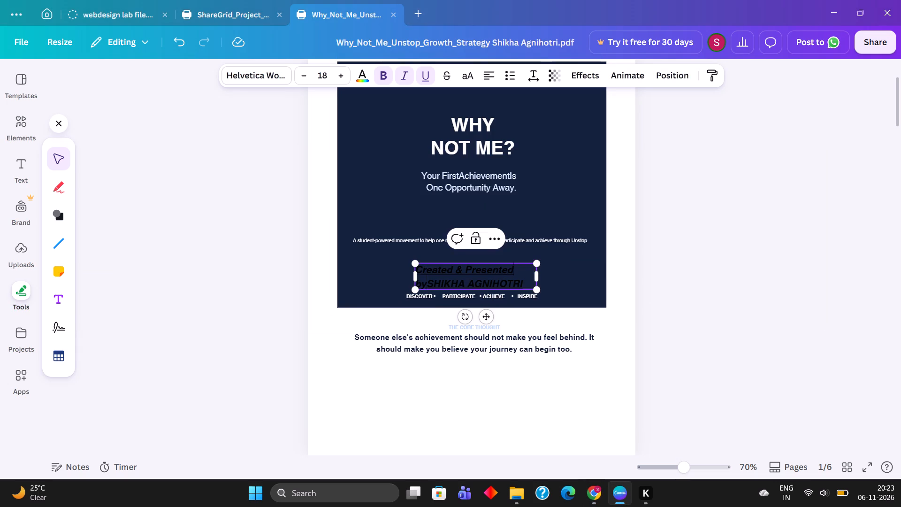
key(shift+colon)
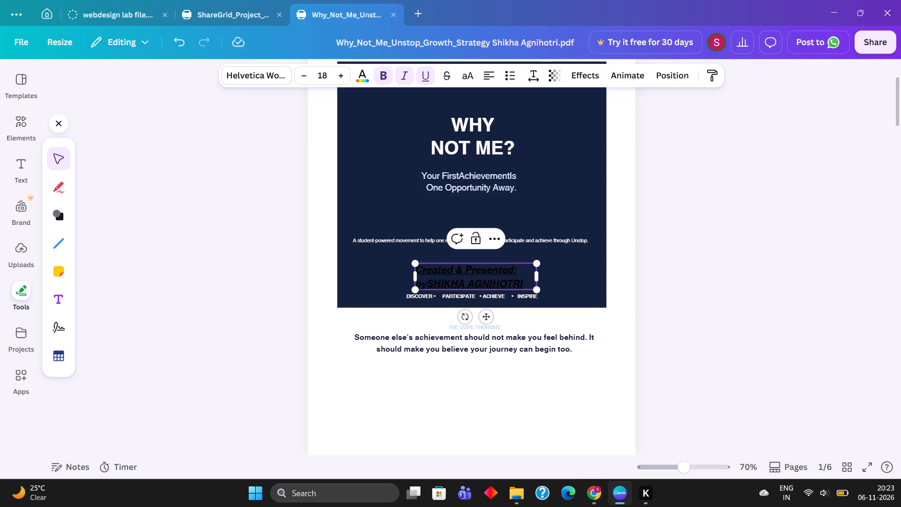
click(515, 270)
key(space)
key(b)
key(y)
key(BackSpace)
key(y)
Widen the credit's text box on both sides so the whole credit fits on one line.
drag(538, 275, 589, 271)
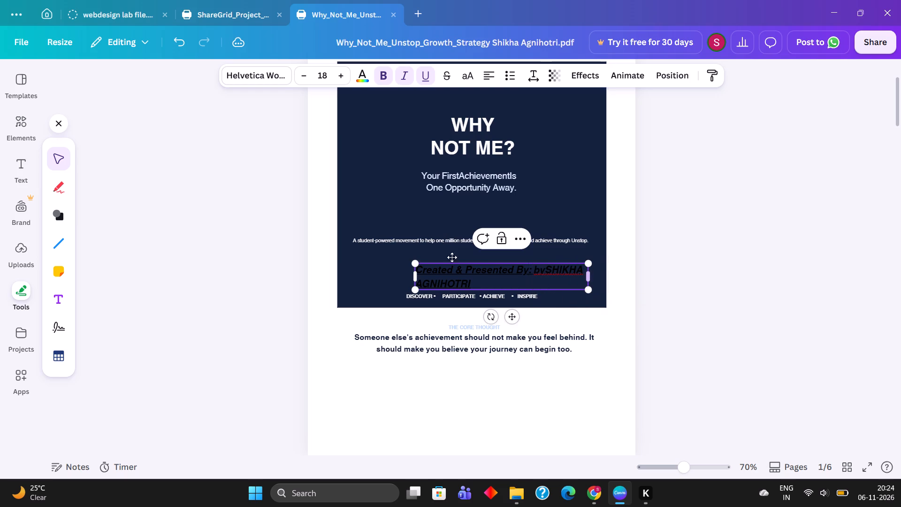
click(416, 277)
drag(415, 276, 354, 280)
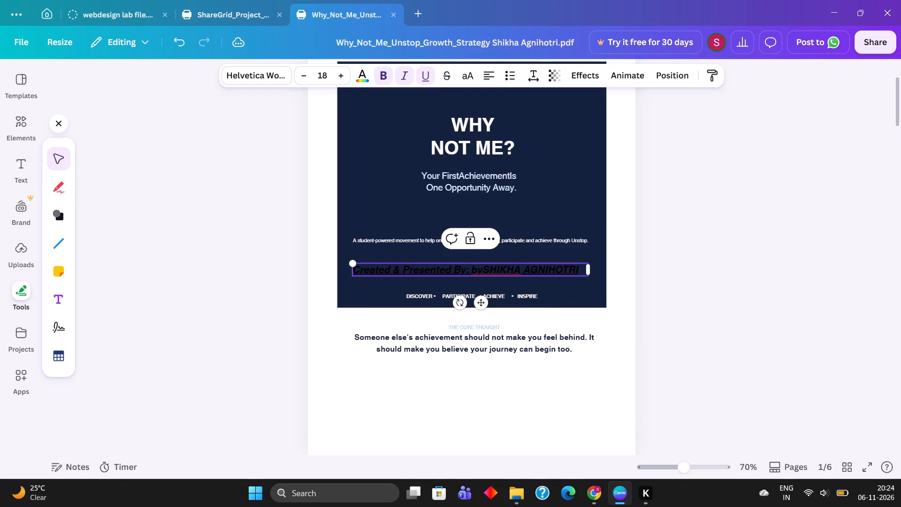
Delete the duplicate lowercase "by" directly before the author's name in the credit line.
click(481, 270)
key(BackSpace)
key(BackSpace)
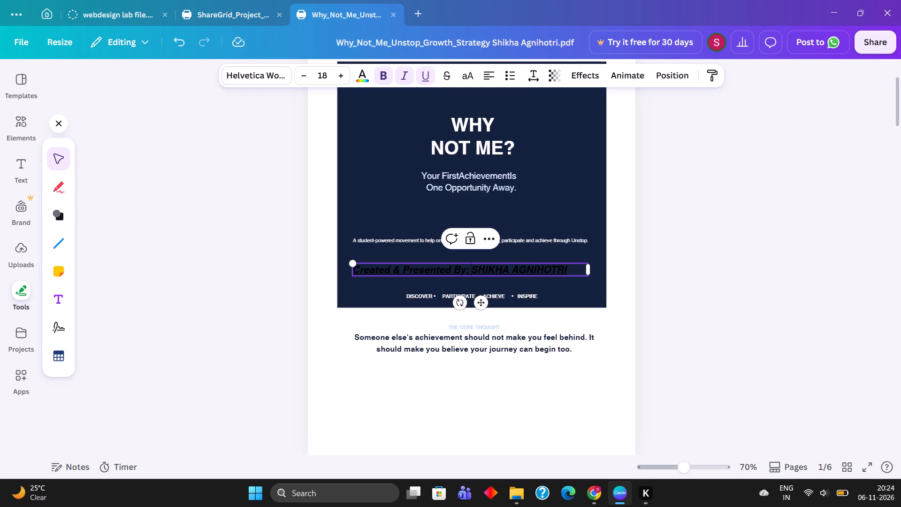
Set the text colour of the whole credit line on page 1 to white (#ffffff).
drag(571, 268, 350, 258)
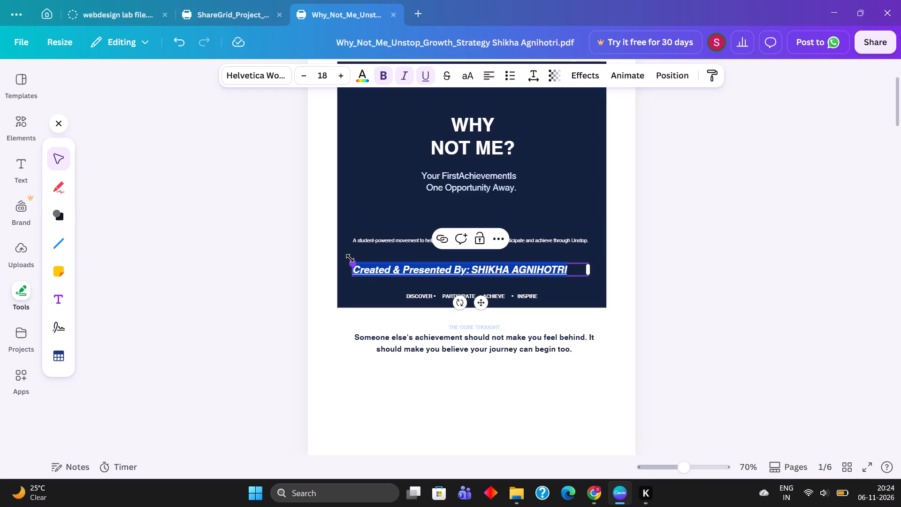
click(369, 74)
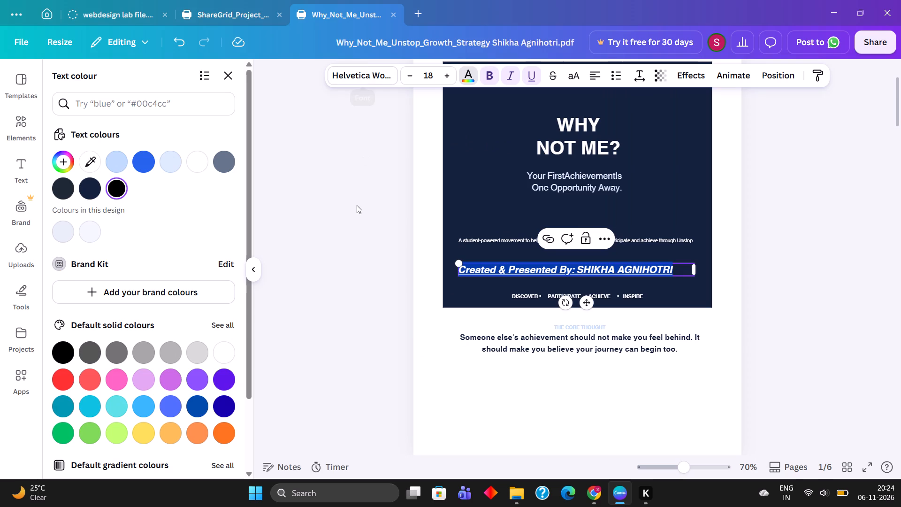
click(201, 162)
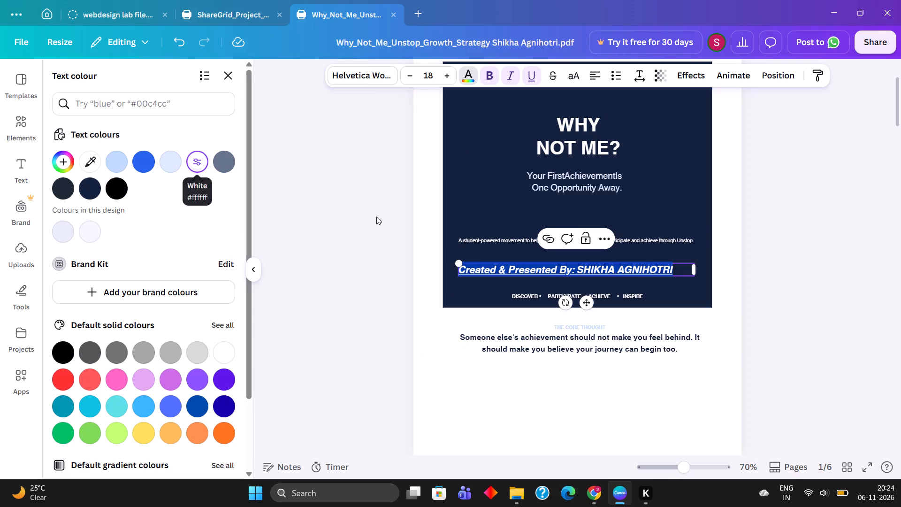
click(753, 267)
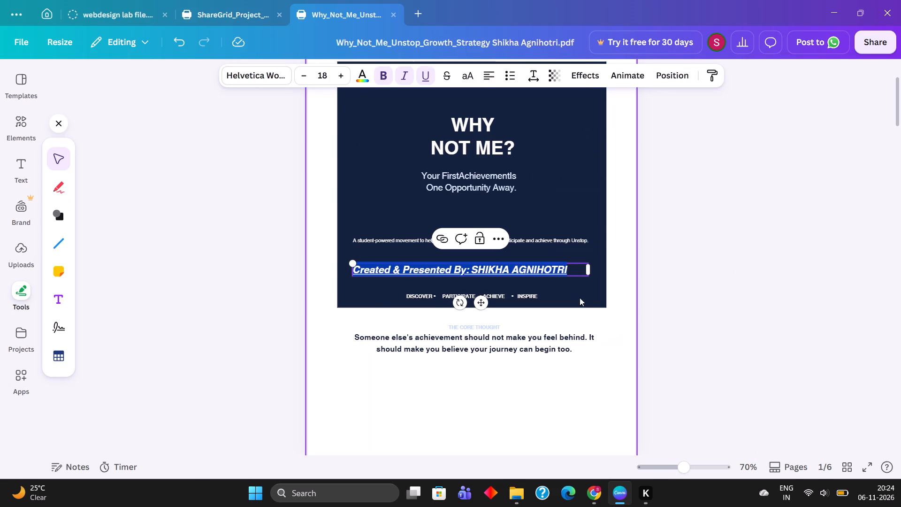
click(680, 282)
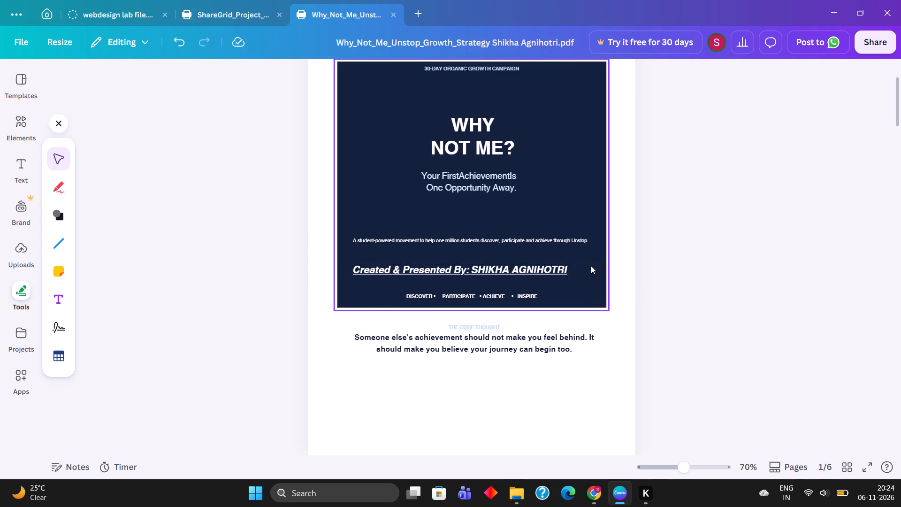
Move the credit line slightly lower within the dark blue block and narrow its text box to fit the text.
drag(568, 270, 574, 279)
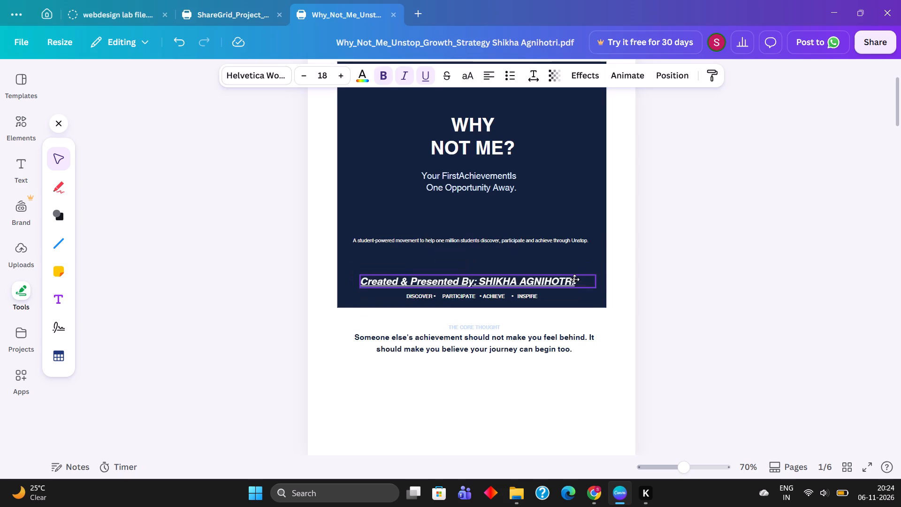
drag(574, 279, 572, 276)
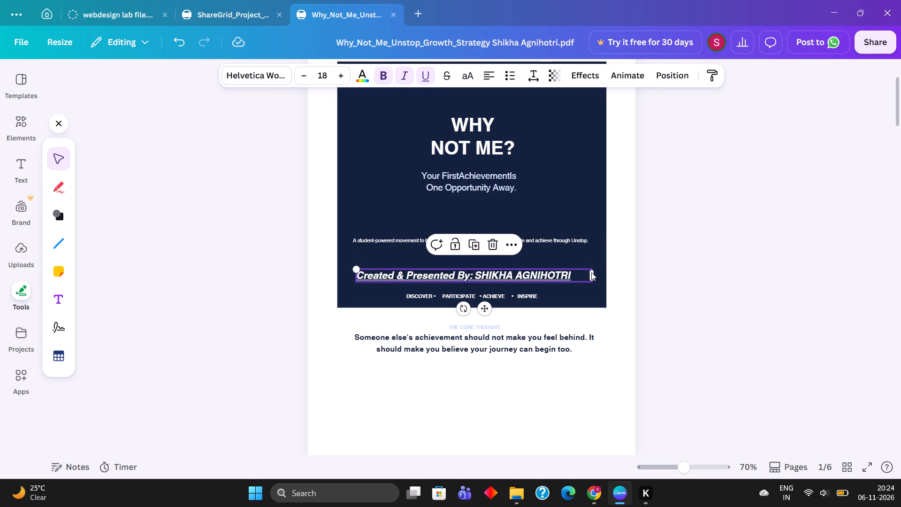
drag(593, 272, 575, 275)
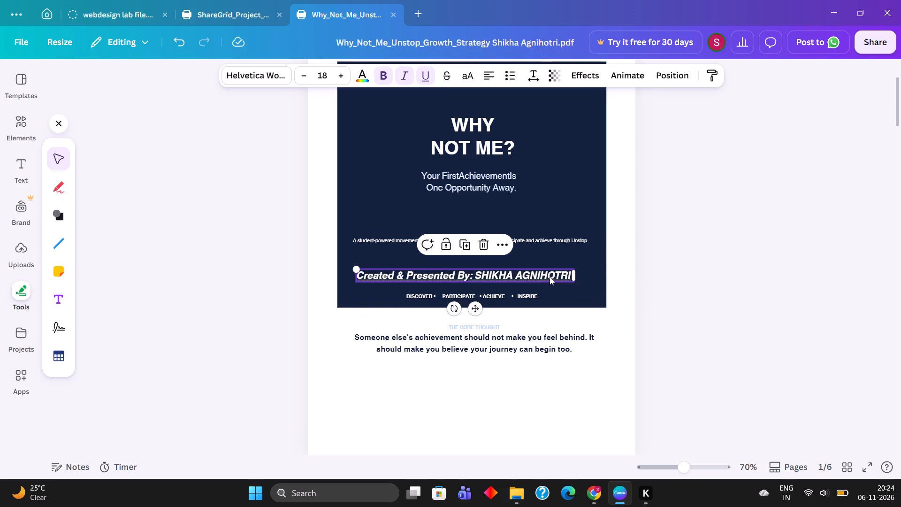
Shift the credit line slightly to the right and up within the dark blue block on page 1.
drag(544, 276, 558, 275)
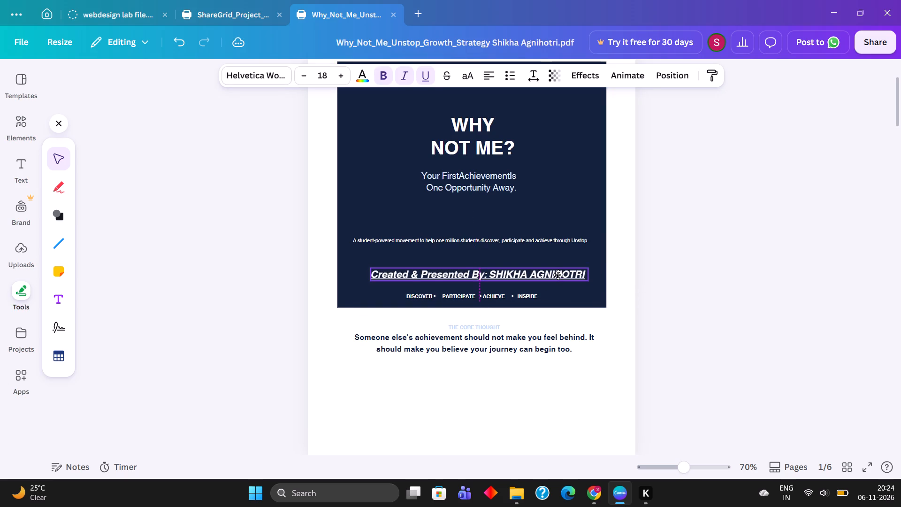
drag(558, 275, 557, 274)
Reduce the font size of the credit line, including the author's name, to 13.
click(557, 274)
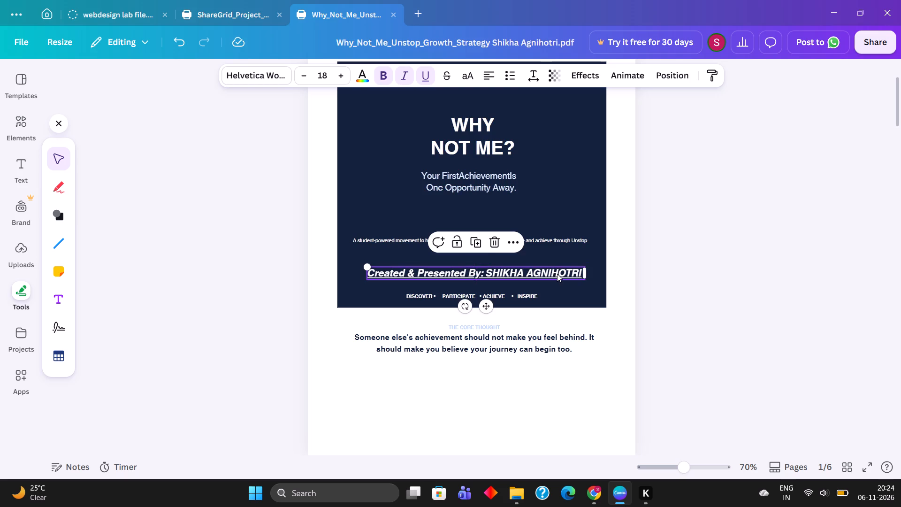
click(557, 274)
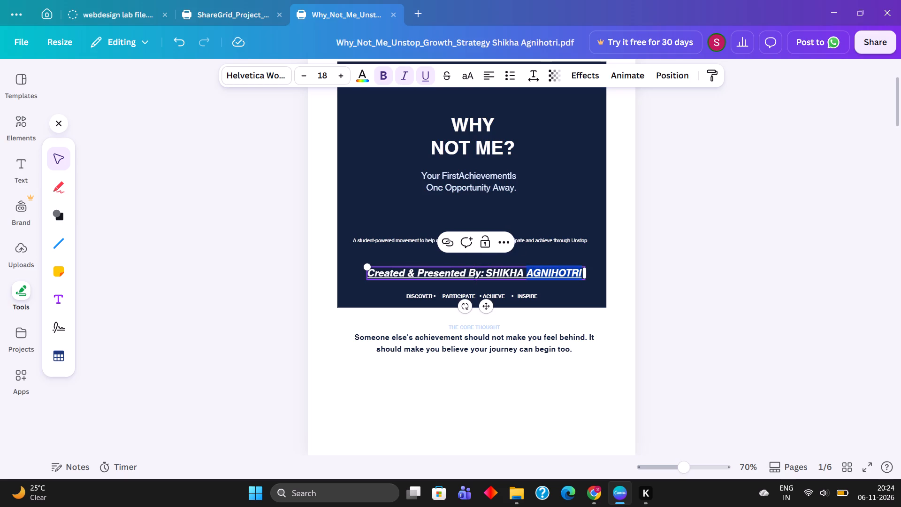
drag(486, 272, 587, 269)
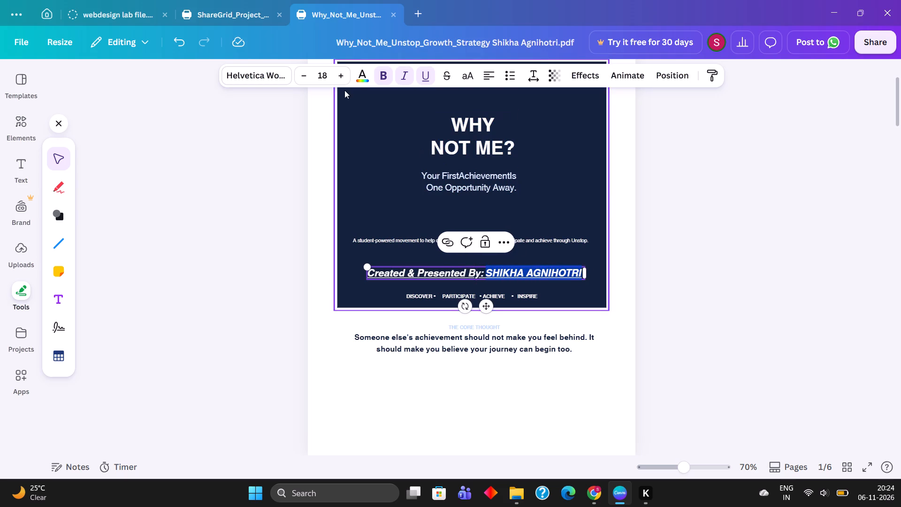
click(299, 82)
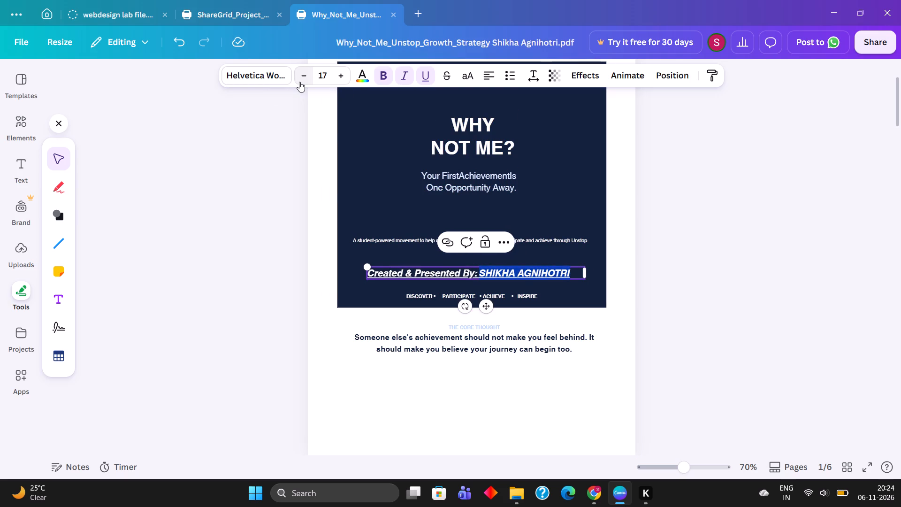
click(299, 82)
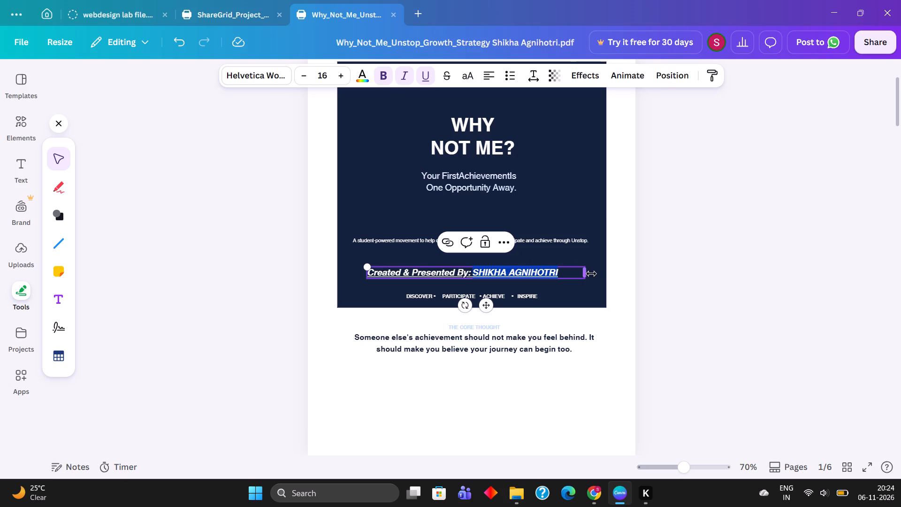
click(303, 79)
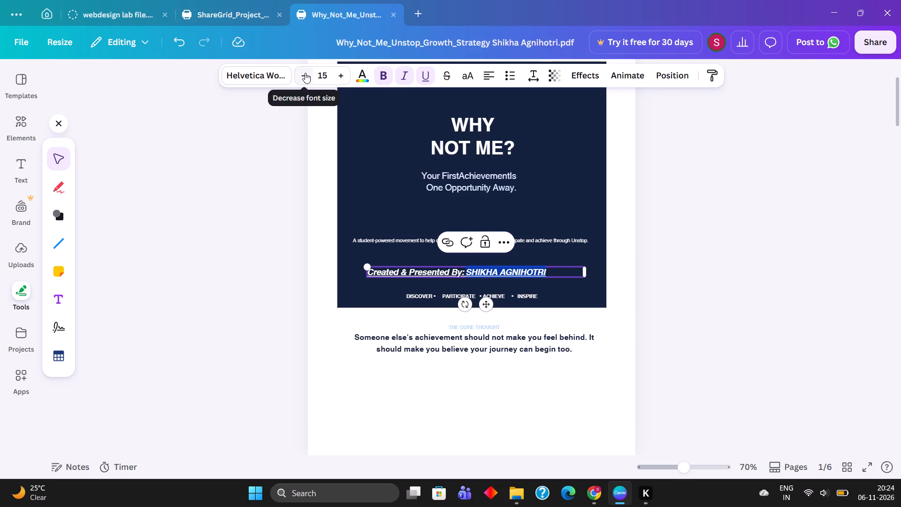
click(305, 73)
click(305, 73)
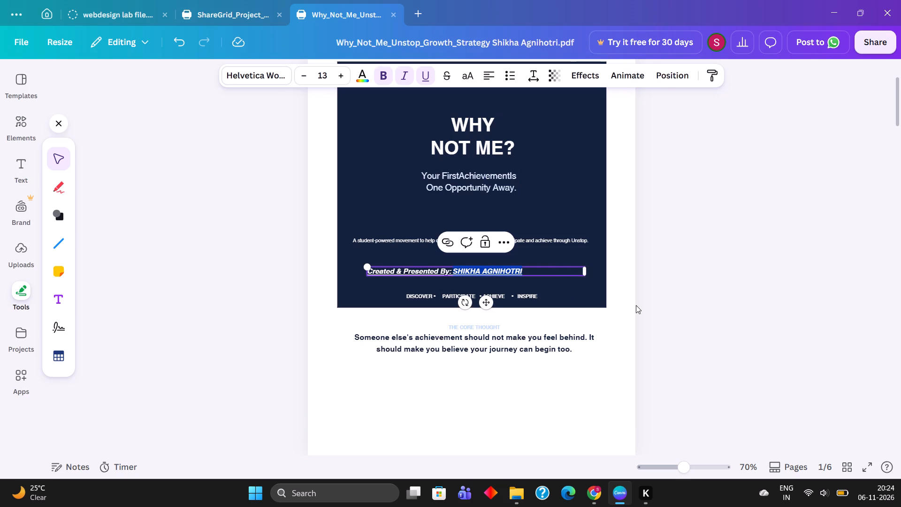
click(670, 289)
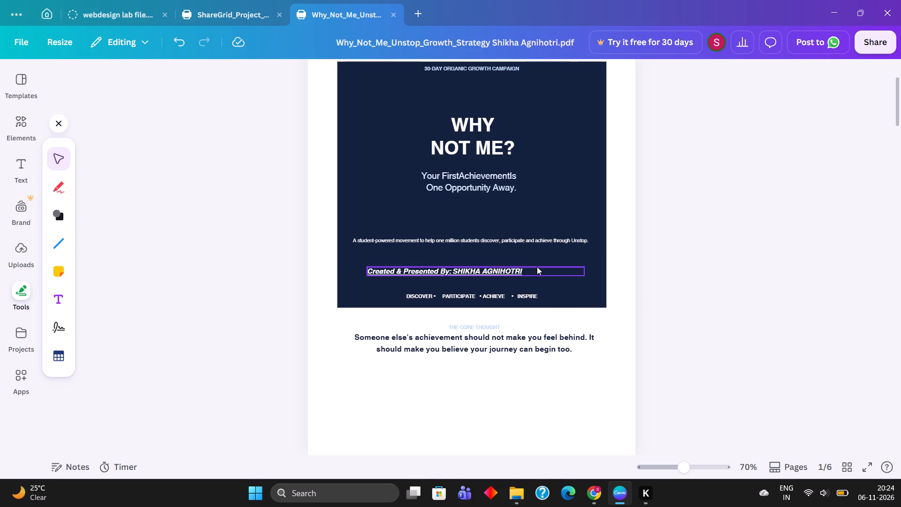
Narrow the credit's text box to fit its text and centre it between the tagline and the "DISCOVER • PARTICIPATE" line.
click(576, 269)
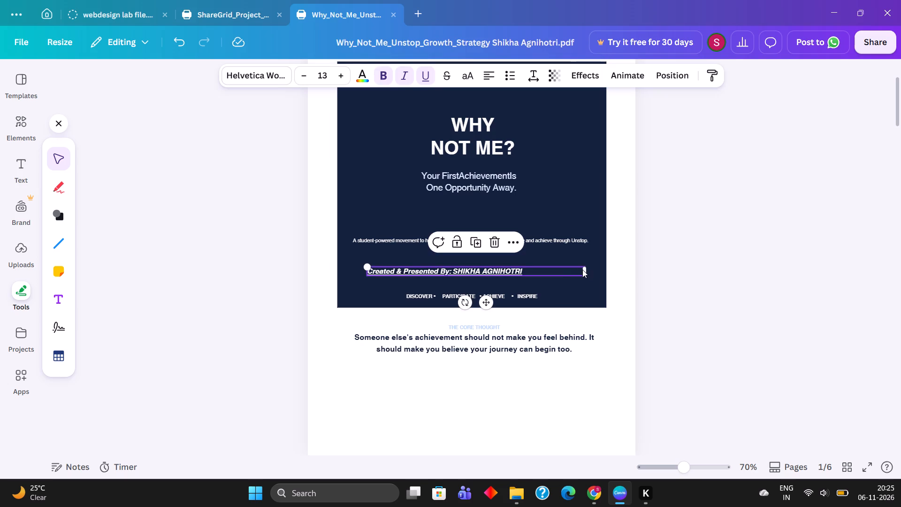
drag(584, 269, 523, 272)
drag(503, 269, 529, 269)
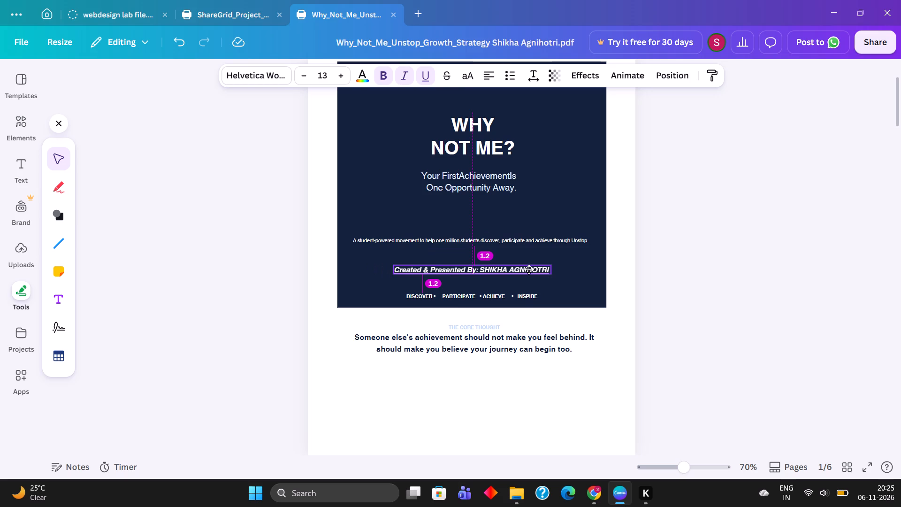
drag(529, 269, 530, 274)
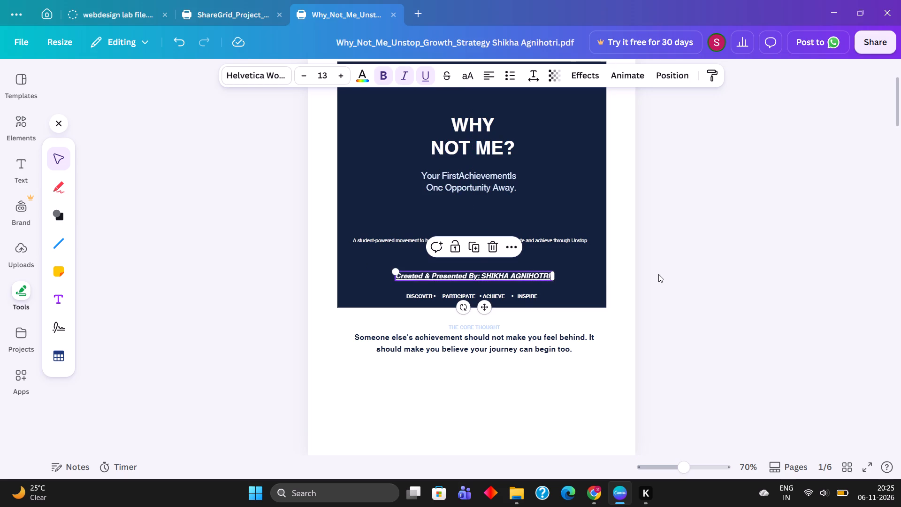
click(658, 274)
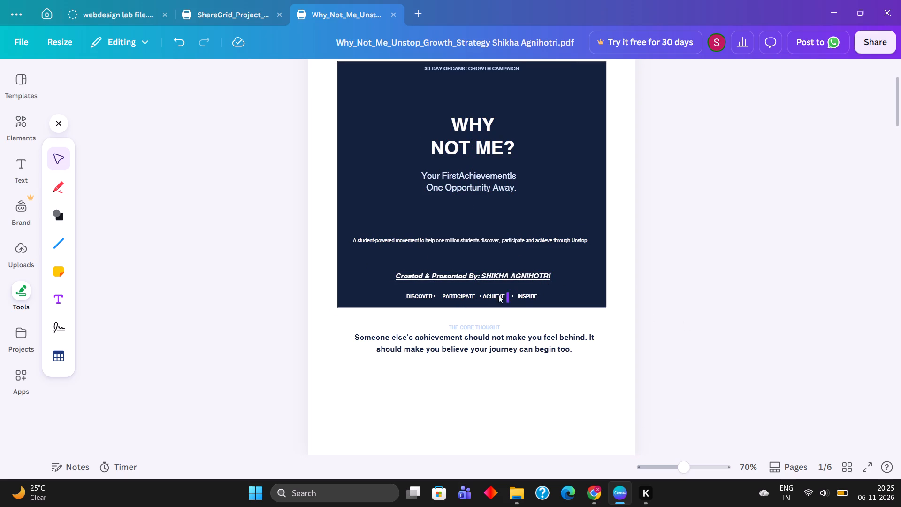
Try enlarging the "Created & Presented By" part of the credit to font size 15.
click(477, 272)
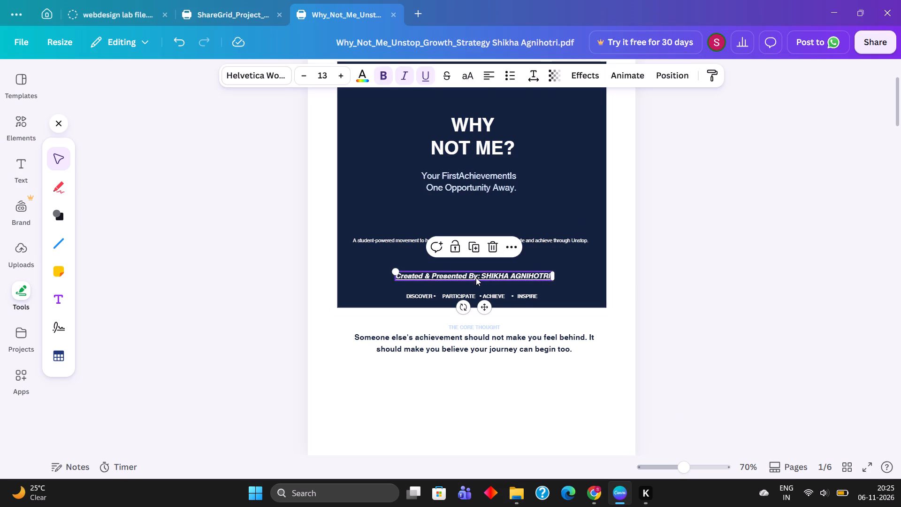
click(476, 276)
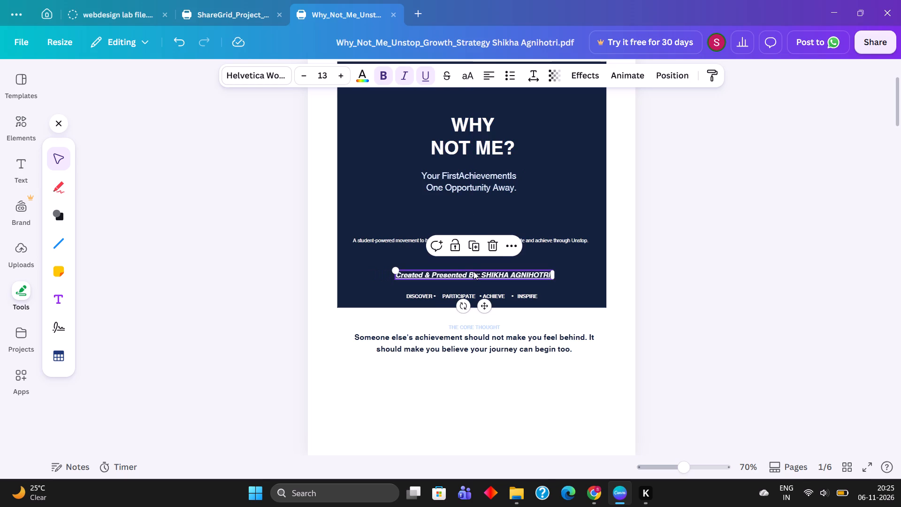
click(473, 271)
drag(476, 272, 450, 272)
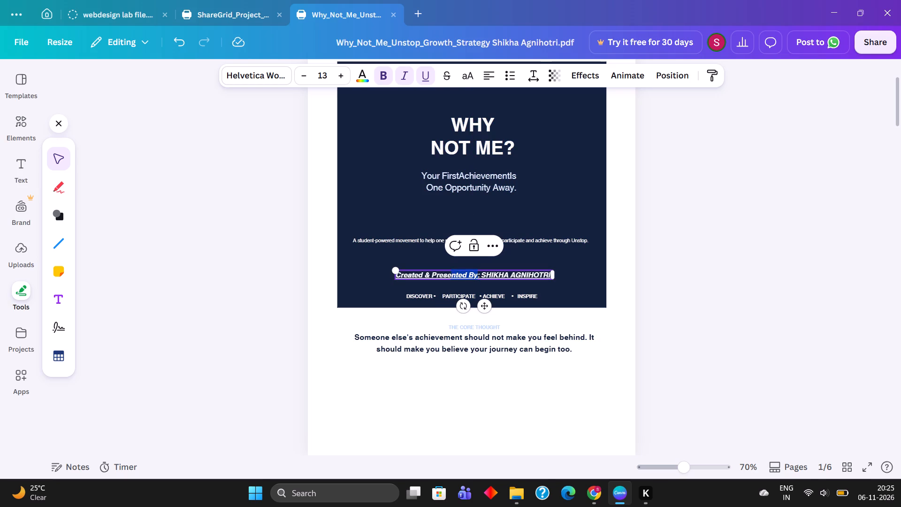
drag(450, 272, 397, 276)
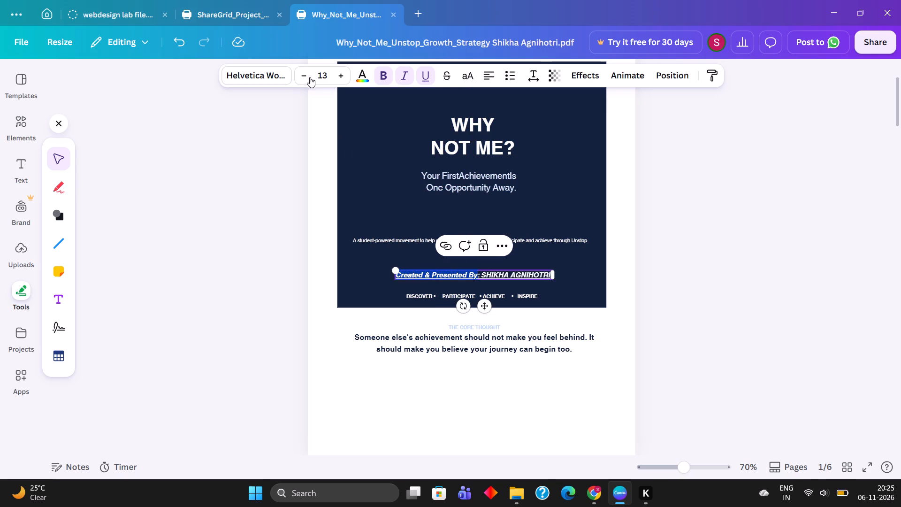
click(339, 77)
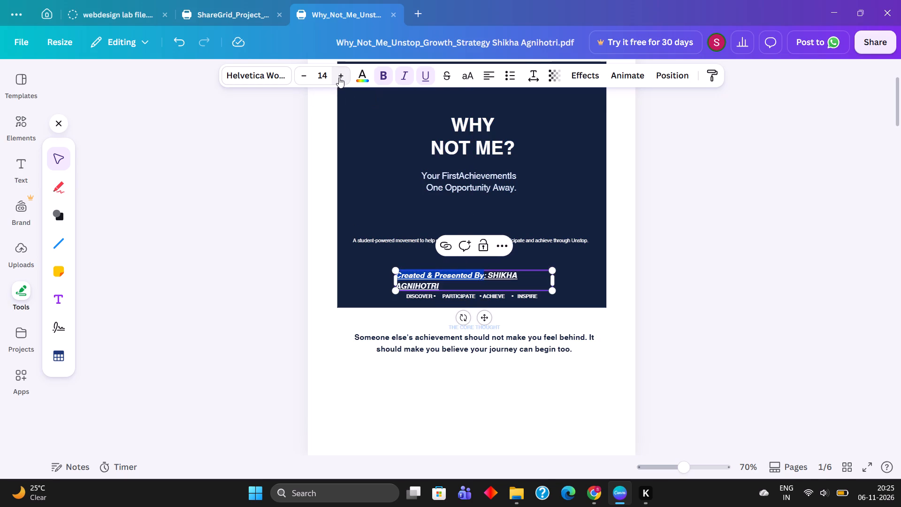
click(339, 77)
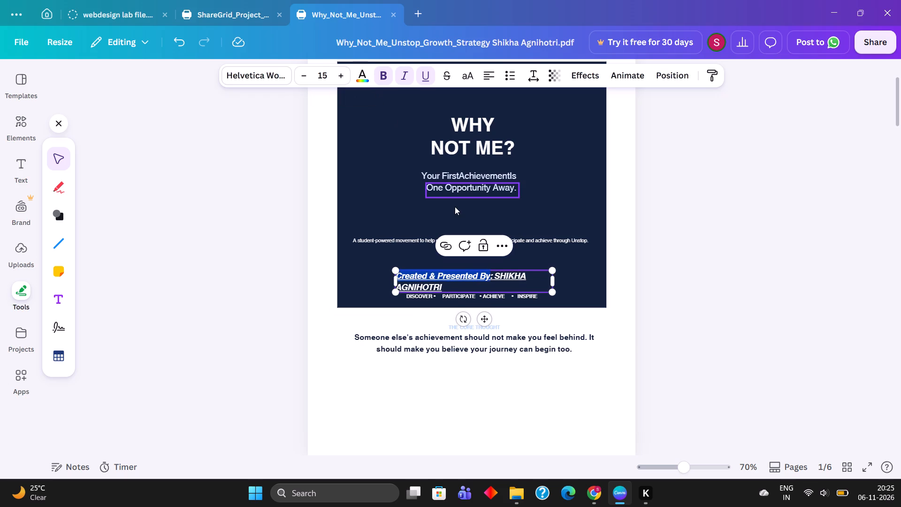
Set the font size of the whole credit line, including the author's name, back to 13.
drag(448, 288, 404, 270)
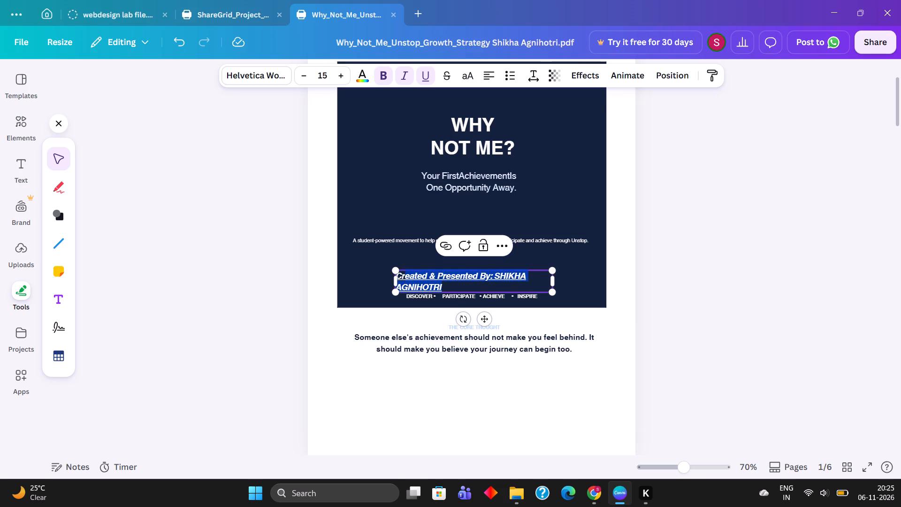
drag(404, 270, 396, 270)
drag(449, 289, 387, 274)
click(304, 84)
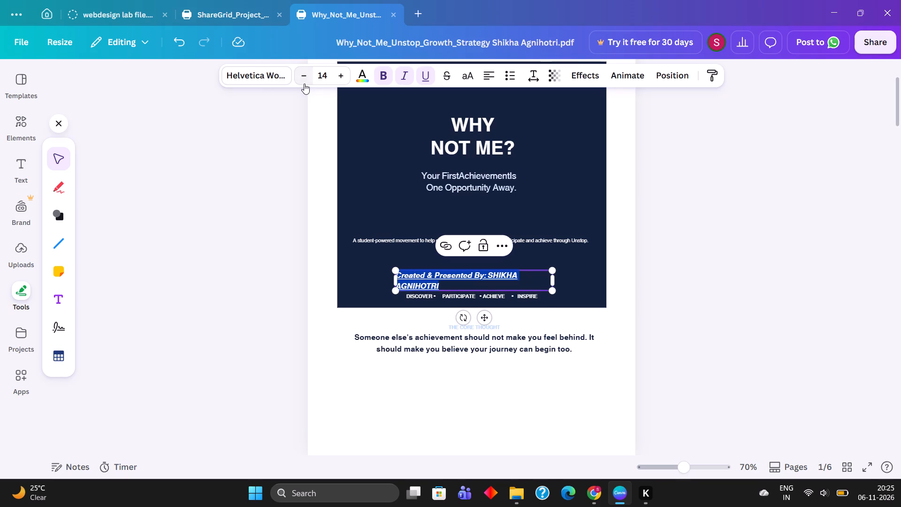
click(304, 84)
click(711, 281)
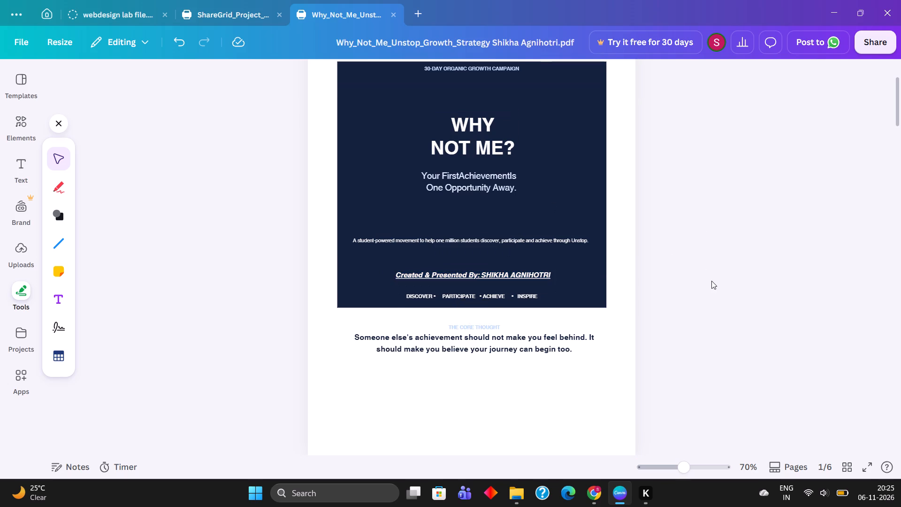
Change the "Created & Presented By" credit text to uppercase.
double_click(465, 272)
click(465, 272)
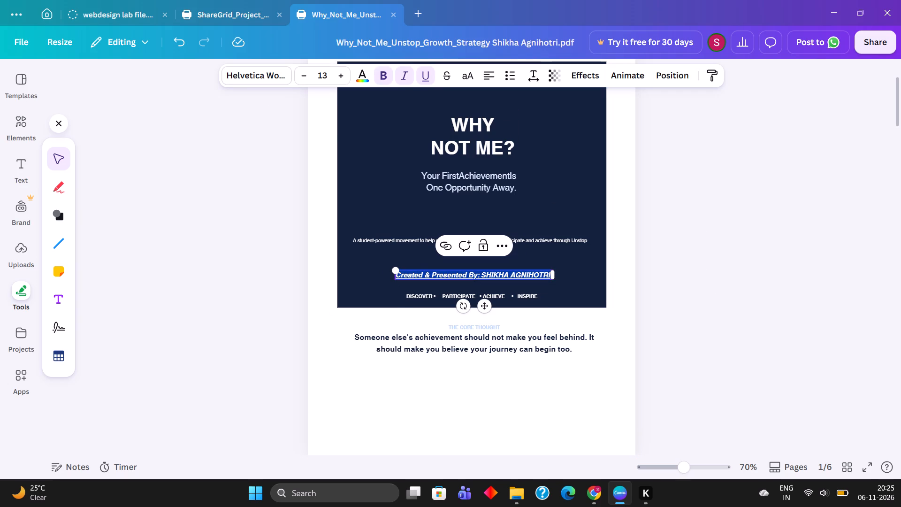
click(465, 272)
drag(468, 275, 440, 275)
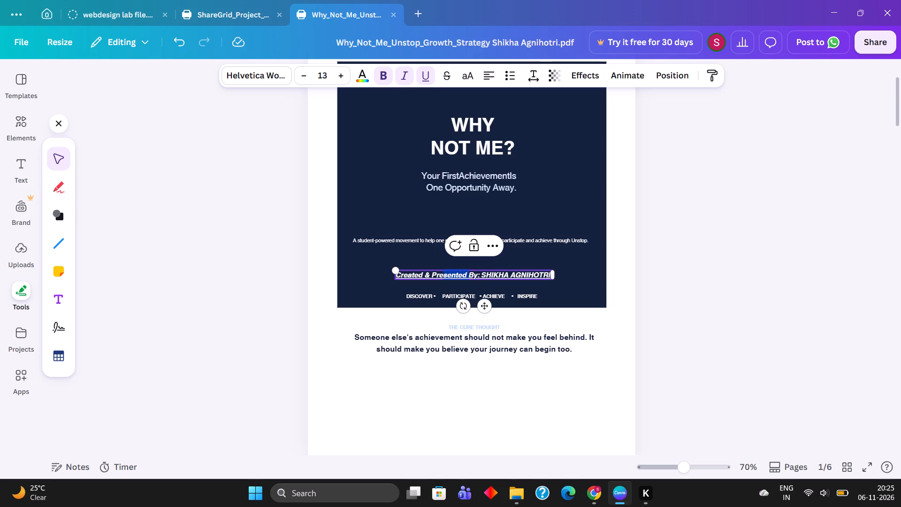
drag(440, 275, 393, 278)
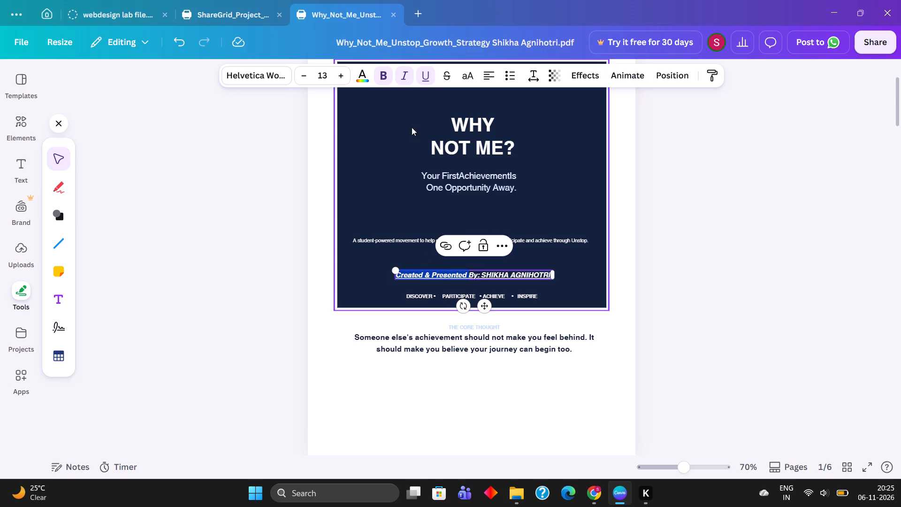
click(473, 78)
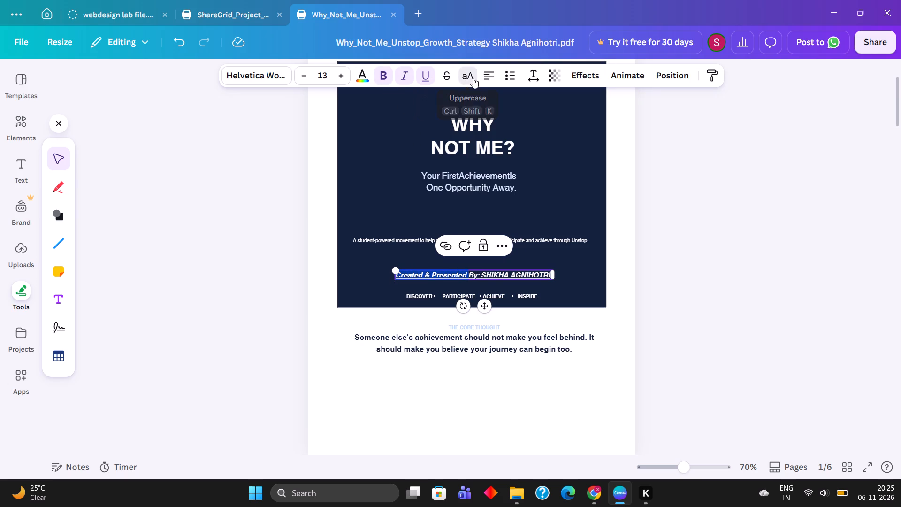
click(695, 262)
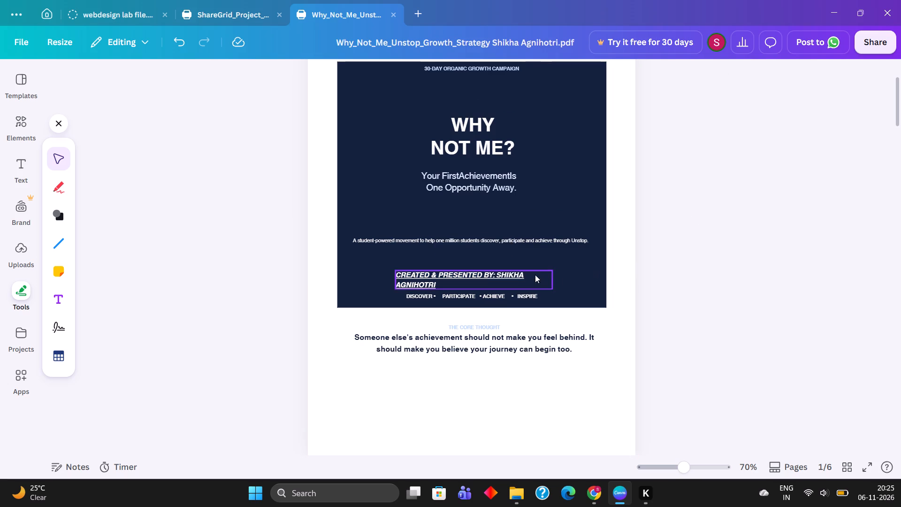
Widen the credit's text box so the uppercase credit fits on one line.
click(535, 276)
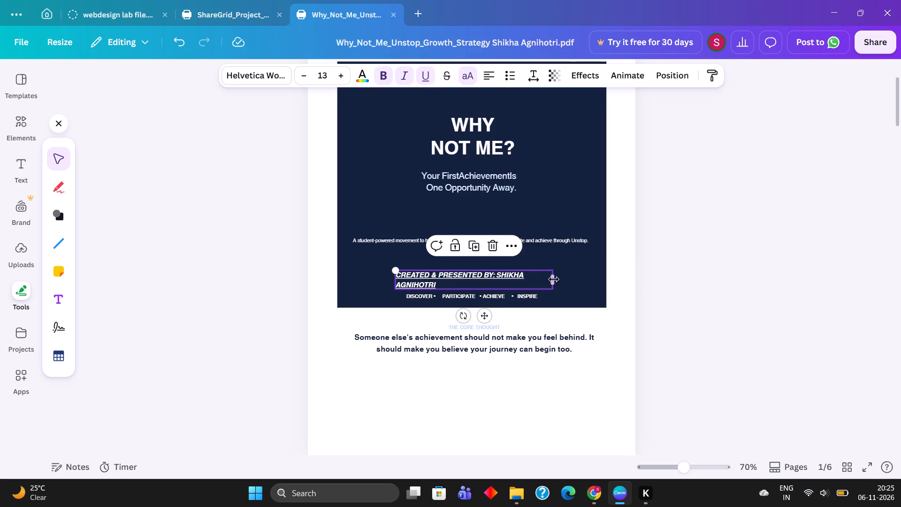
drag(553, 278, 562, 278)
drag(562, 278, 570, 282)
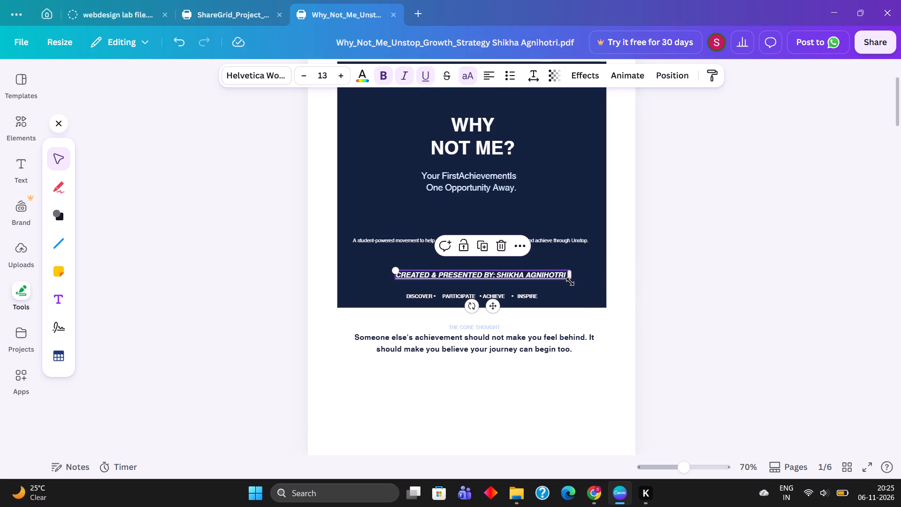
click(650, 282)
Move the uppercase credit line slightly left and down to centre it above the "DISCOVER • PARTICIPATE" line.
scroll(650, 282, up, 1)
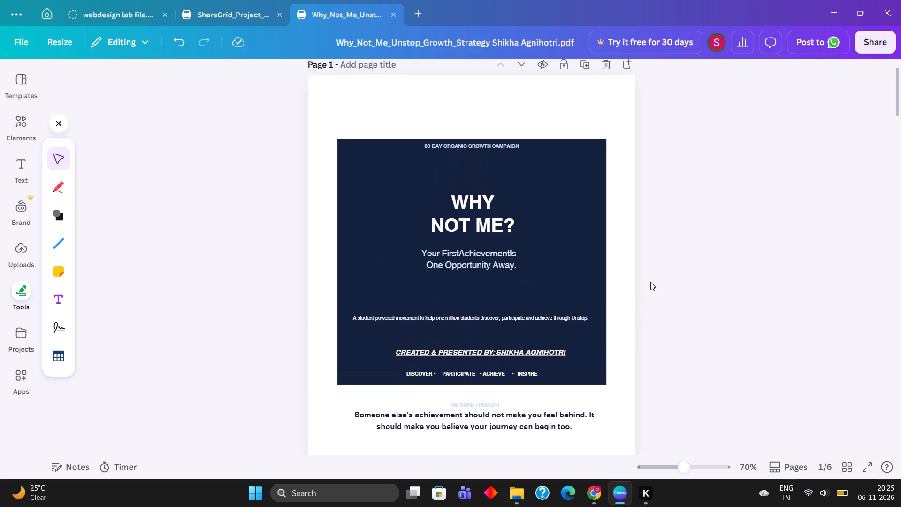
scroll(650, 282, up, 1)
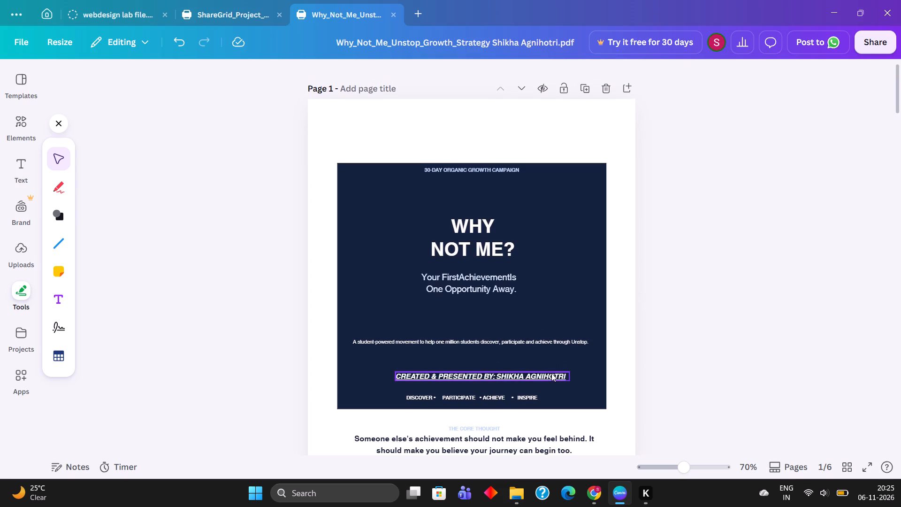
drag(551, 373, 546, 376)
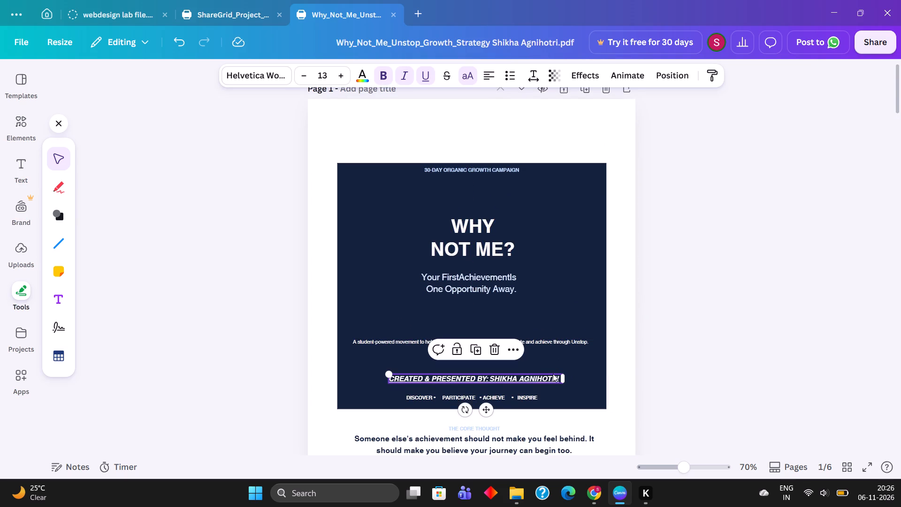
Move the credit line out of the navy block into the white area below the core thought statement on the cover.
scroll(687, 354, down, 2)
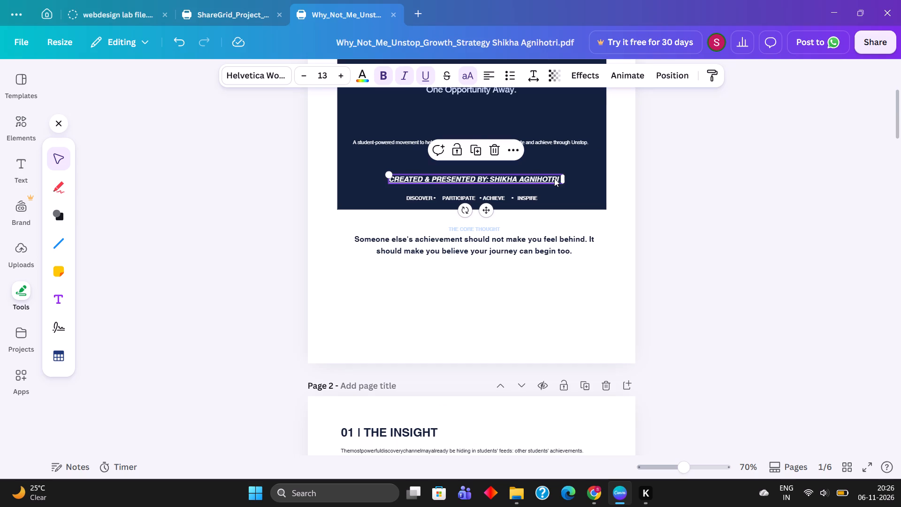
drag(554, 178, 540, 330)
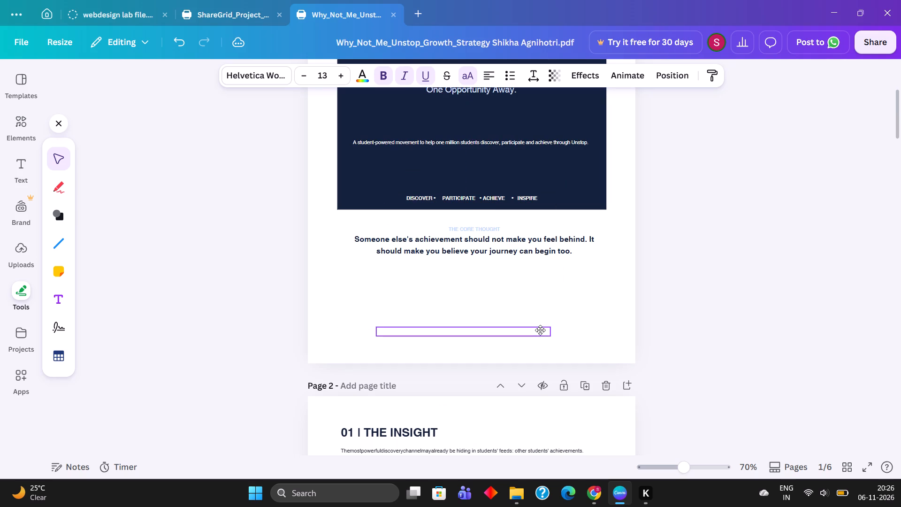
drag(540, 330, 541, 316)
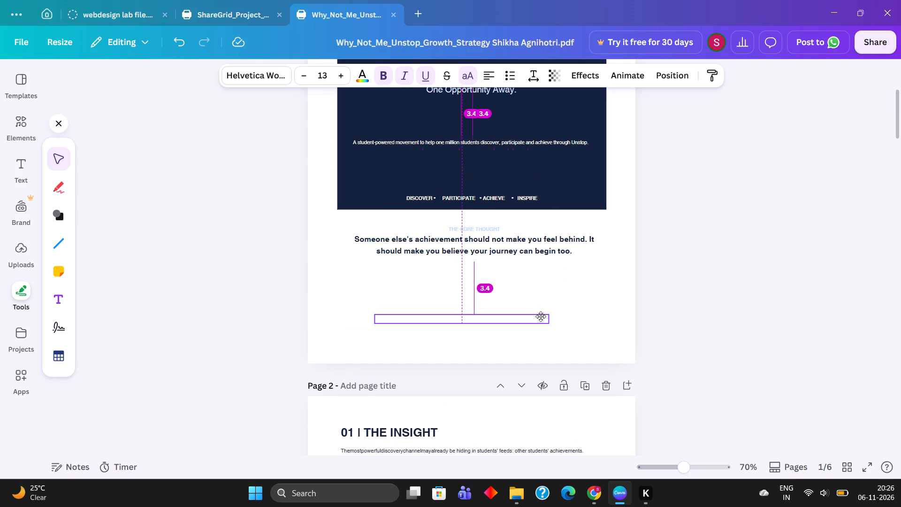
drag(541, 316, 543, 319)
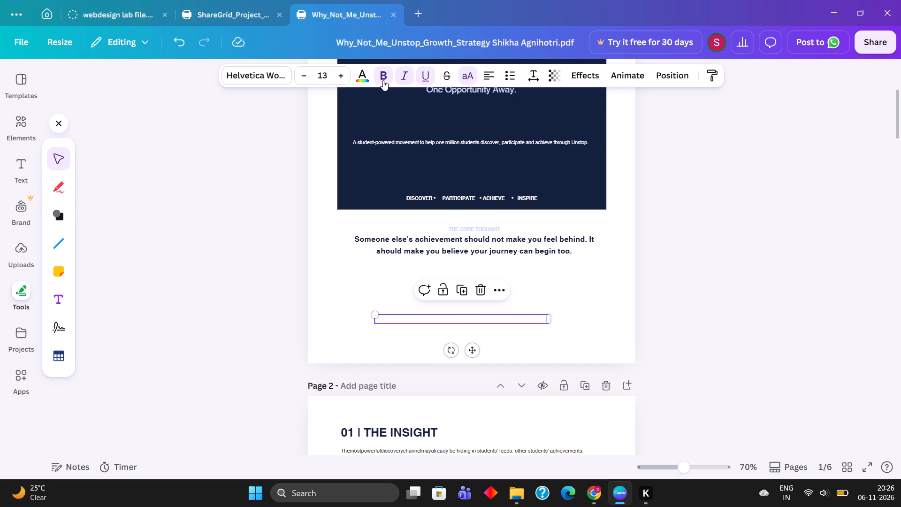
Change the text colour of the whole credit line to black (#000000).
triple_click(526, 315)
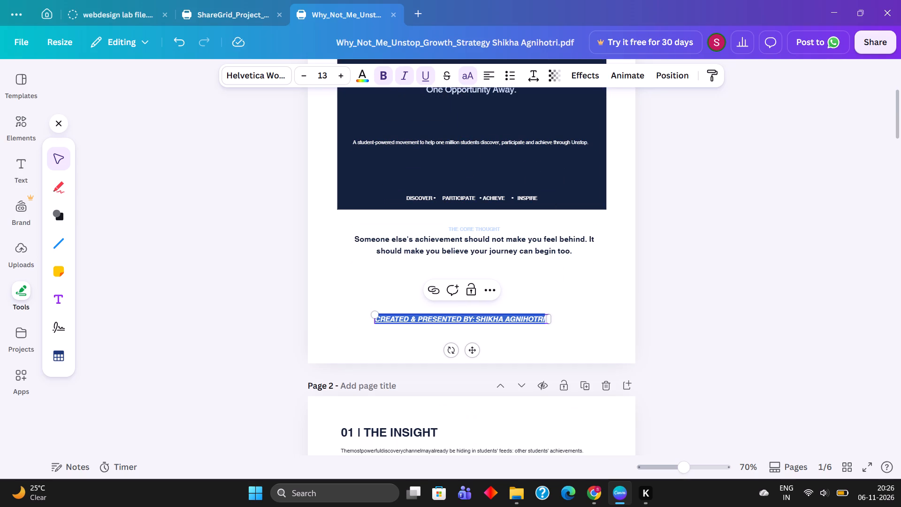
click(526, 315)
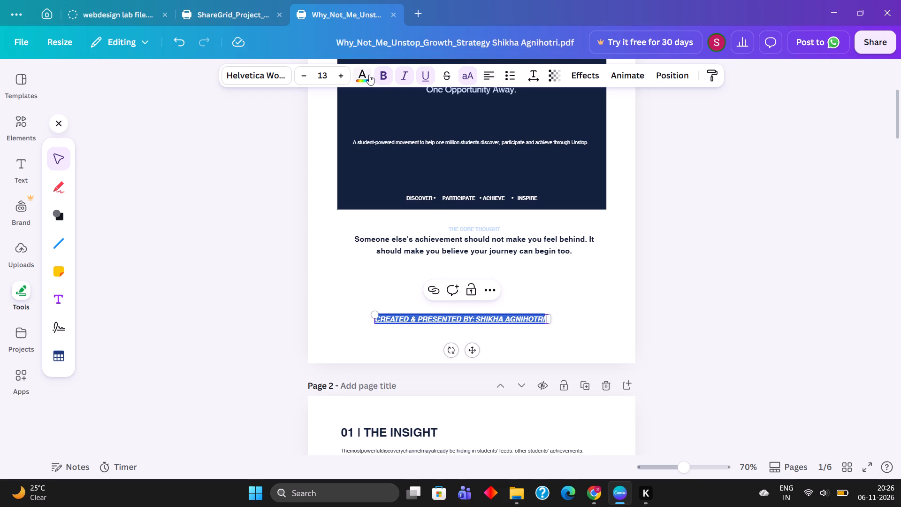
click(369, 75)
click(110, 188)
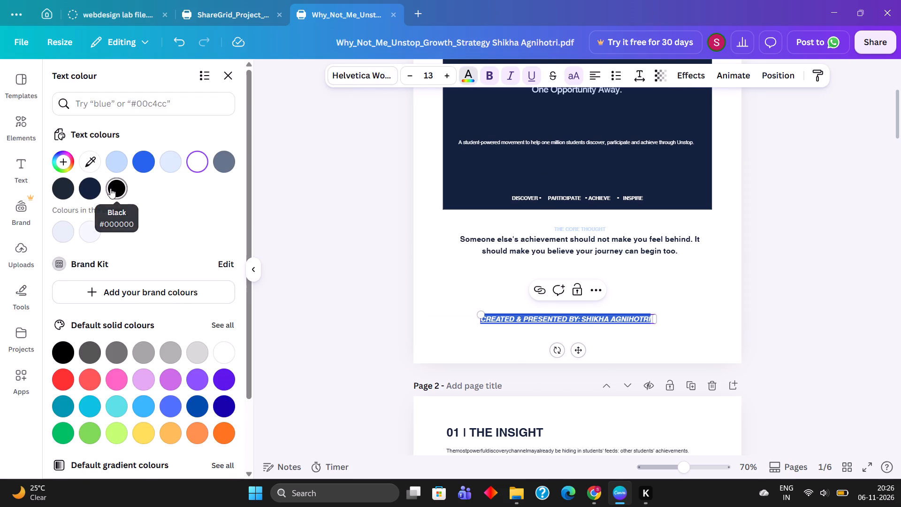
double_click(361, 304)
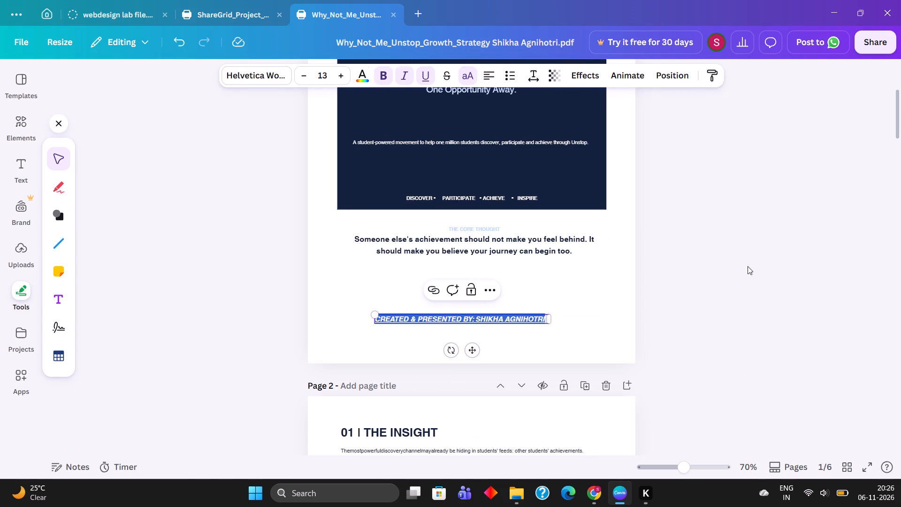
click(748, 266)
Move the black credit line down near the cover page's bottom edge and slightly right, roughly centred under the core thought statement.
scroll(673, 266, up, 1)
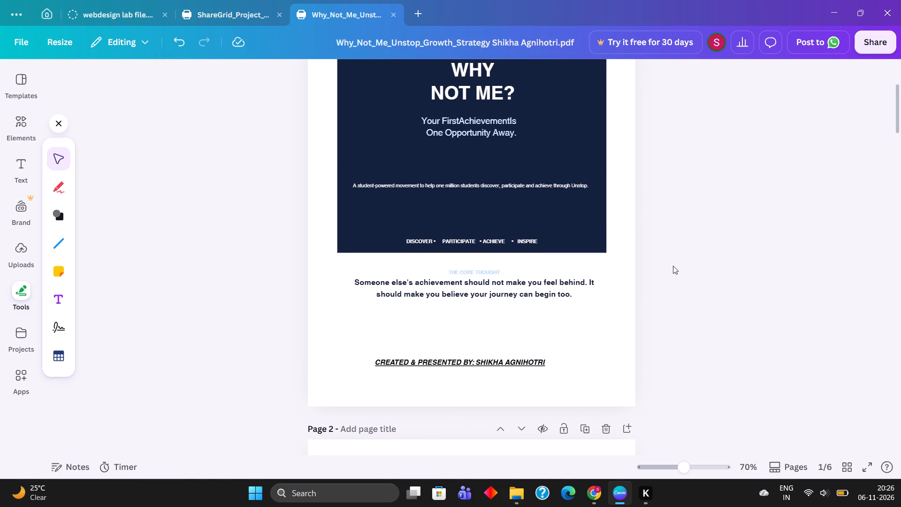
drag(510, 365, 507, 387)
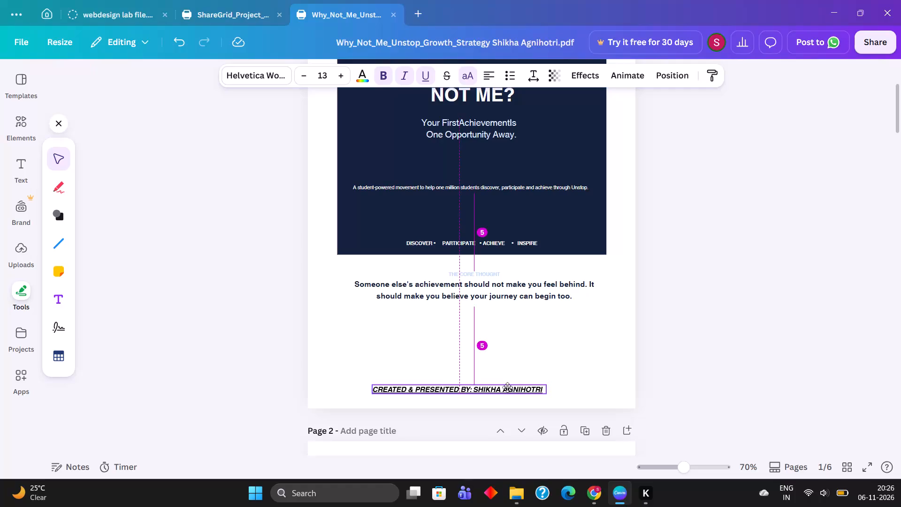
drag(507, 387, 512, 391)
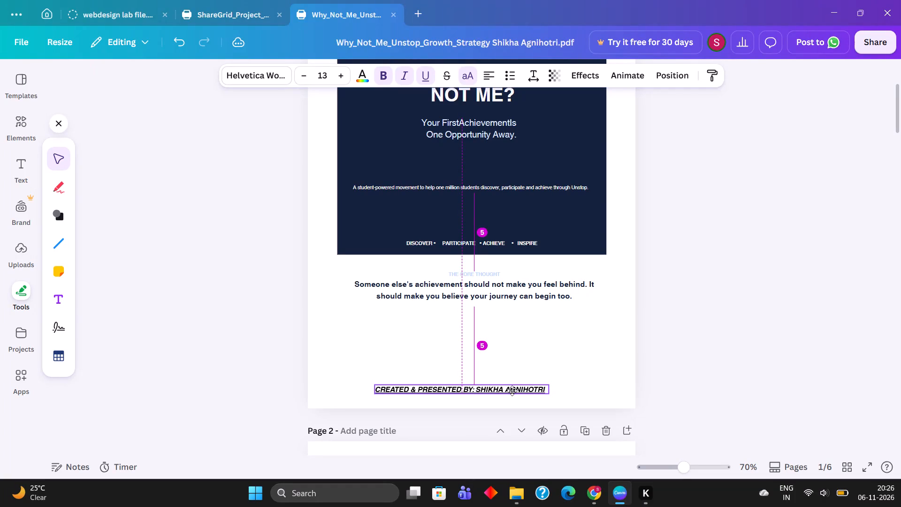
drag(512, 391, 518, 391)
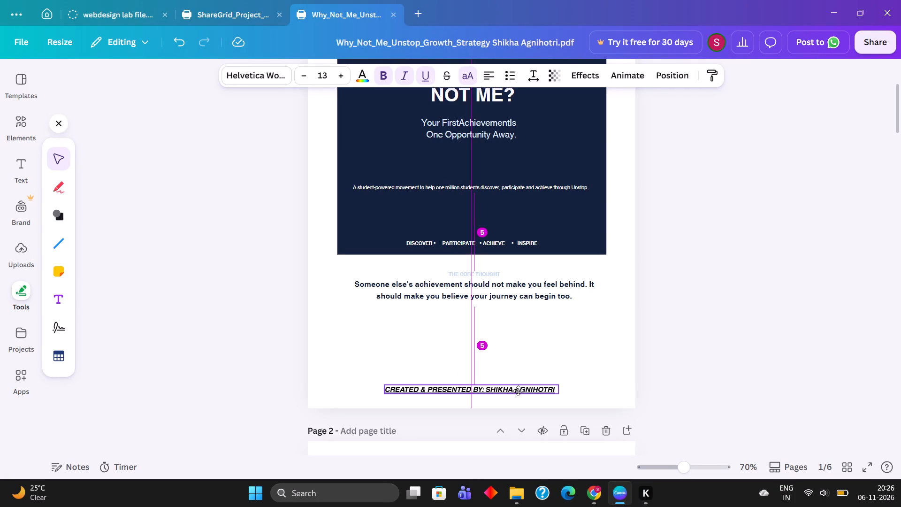
drag(518, 391, 519, 391)
drag(519, 391, 525, 391)
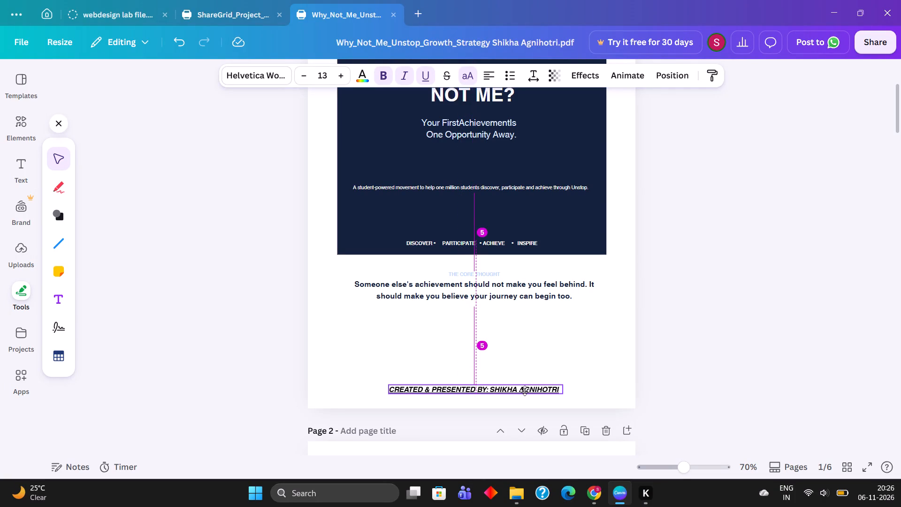
drag(525, 391, 526, 391)
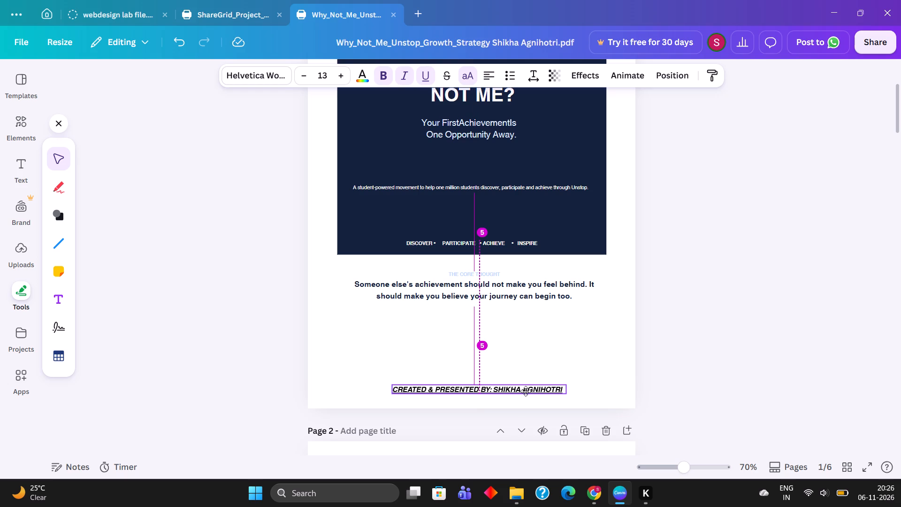
drag(526, 391, 525, 391)
click(669, 283)
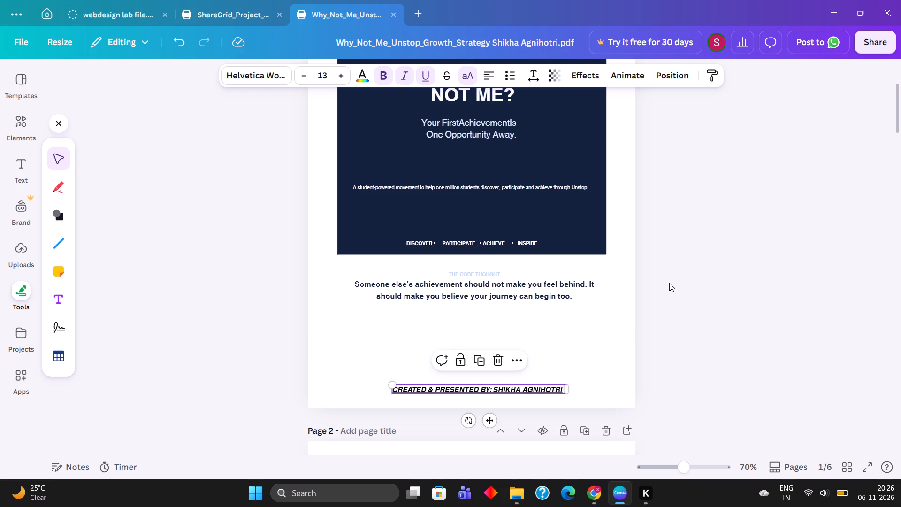
Look through the pages after the cover, from "01 | THE INSIGHT" to the start of "04 | 30-DAY EXECUTION".
scroll(669, 283, up, 1)
scroll(669, 283, down, 4)
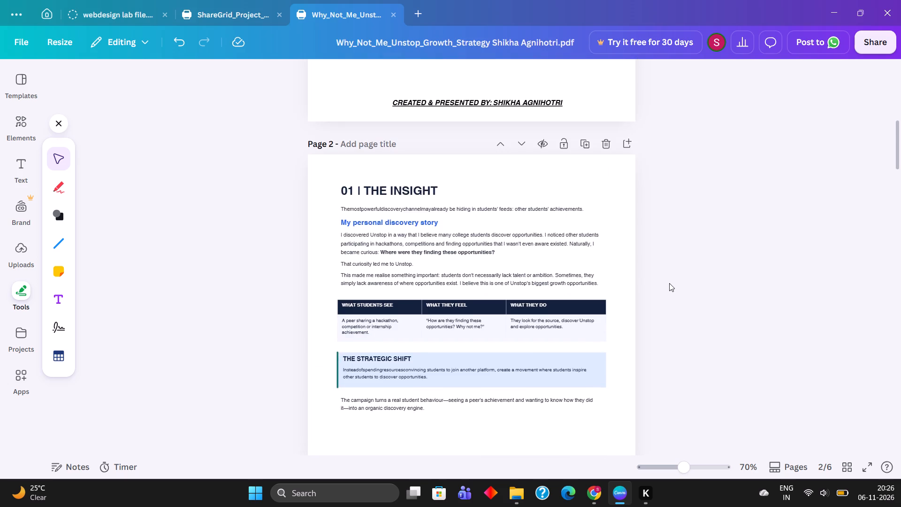
scroll(669, 283, down, 6)
scroll(669, 283, up, 1)
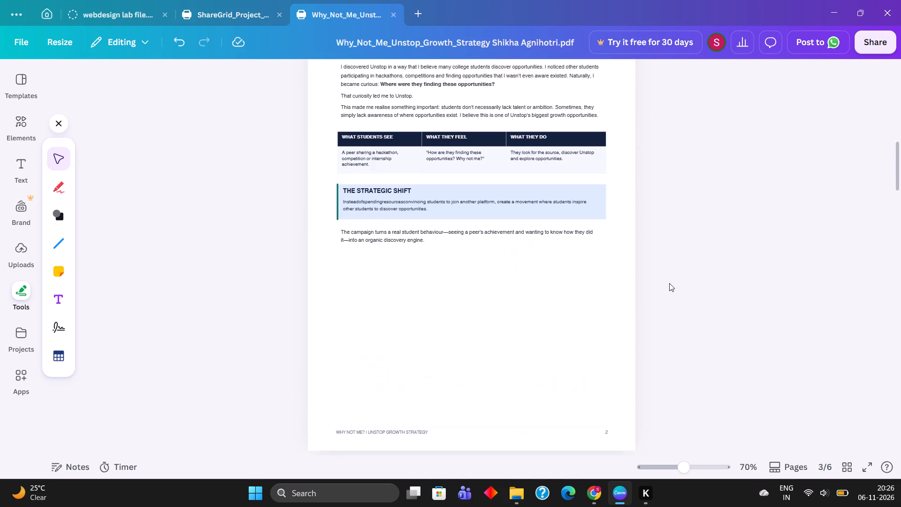
scroll(669, 283, up, 1)
scroll(669, 283, down, 7)
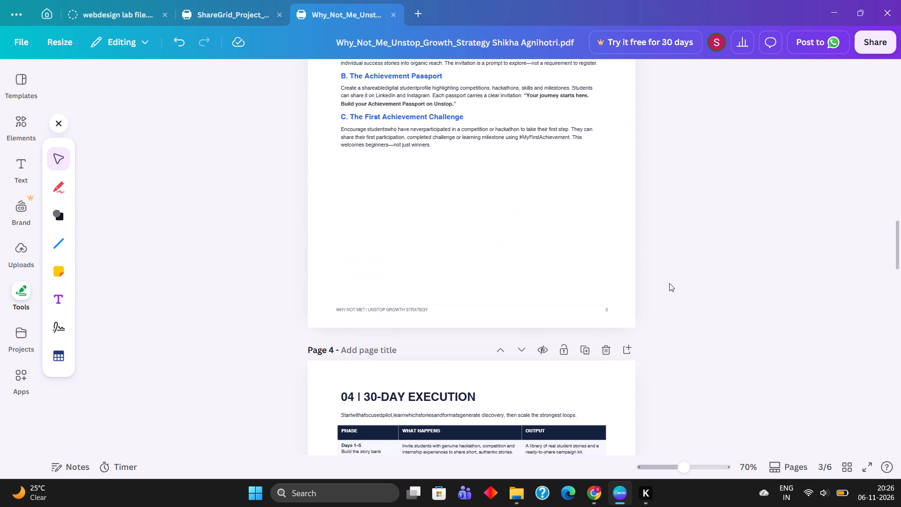
scroll(670, 242, up, 11)
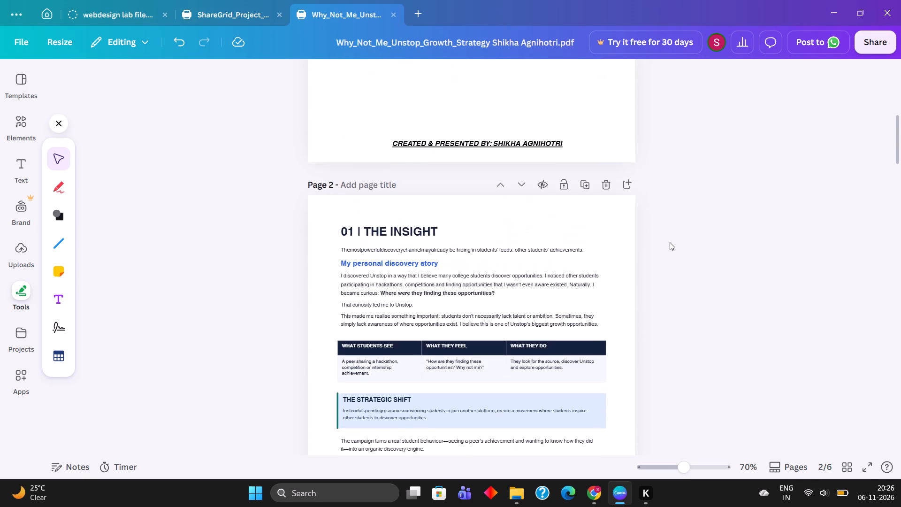
scroll(670, 242, up, 2)
scroll(670, 242, down, 5)
click(670, 242)
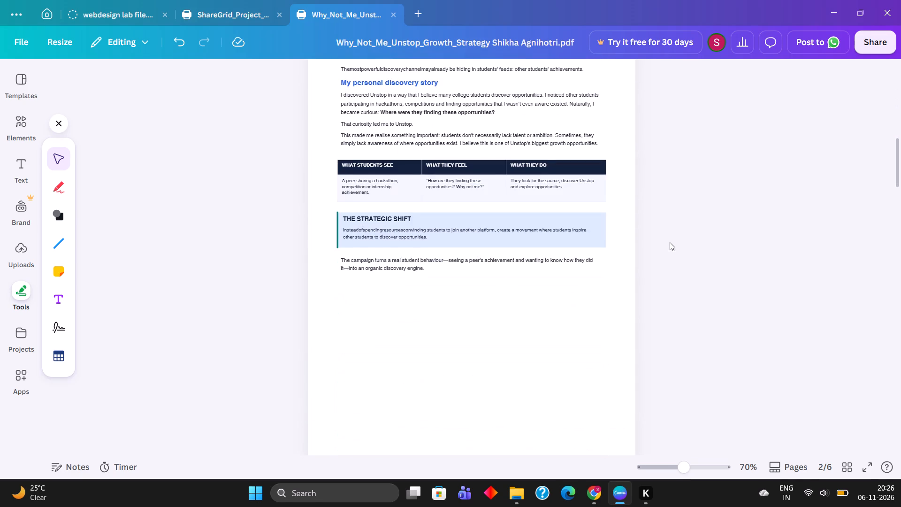
Append "BY" and the author's name in capitals to the page 2 footer, widening its text box to fit one line.
scroll(670, 242, down, 2)
click(432, 284)
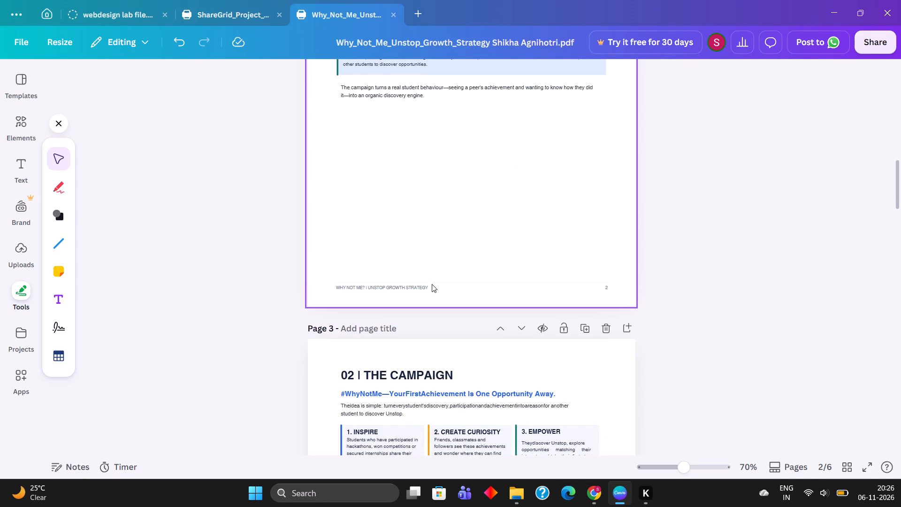
click(427, 288)
click(428, 289)
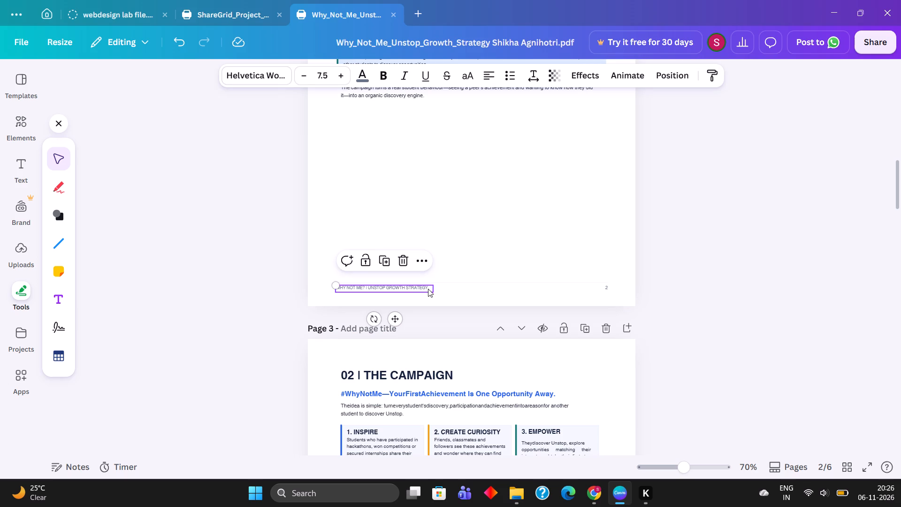
click(432, 287)
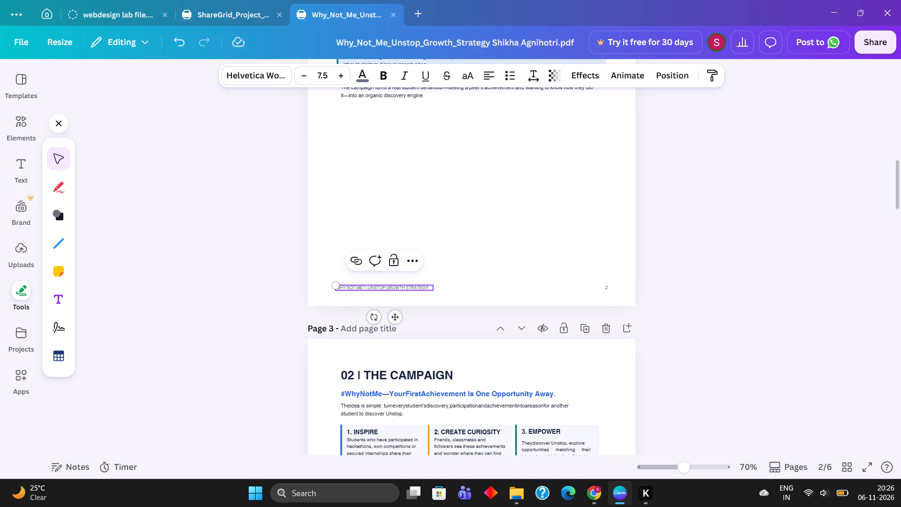
key(space)
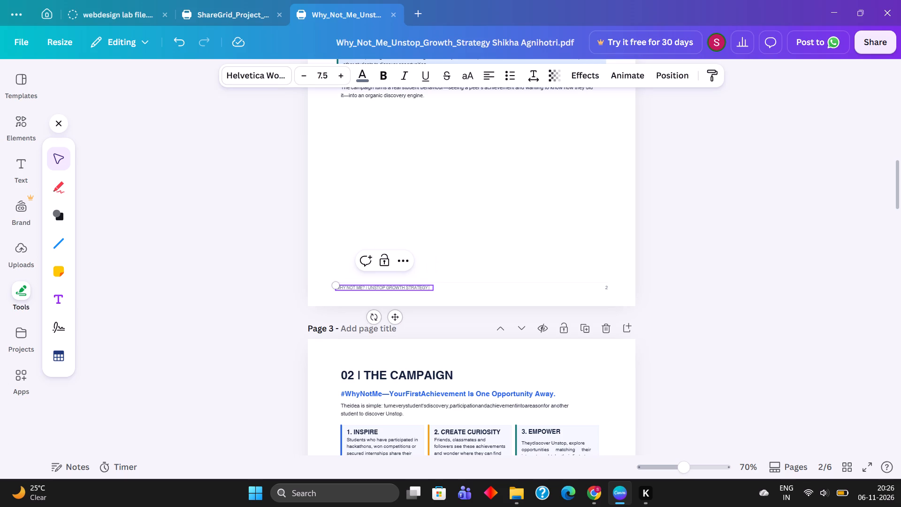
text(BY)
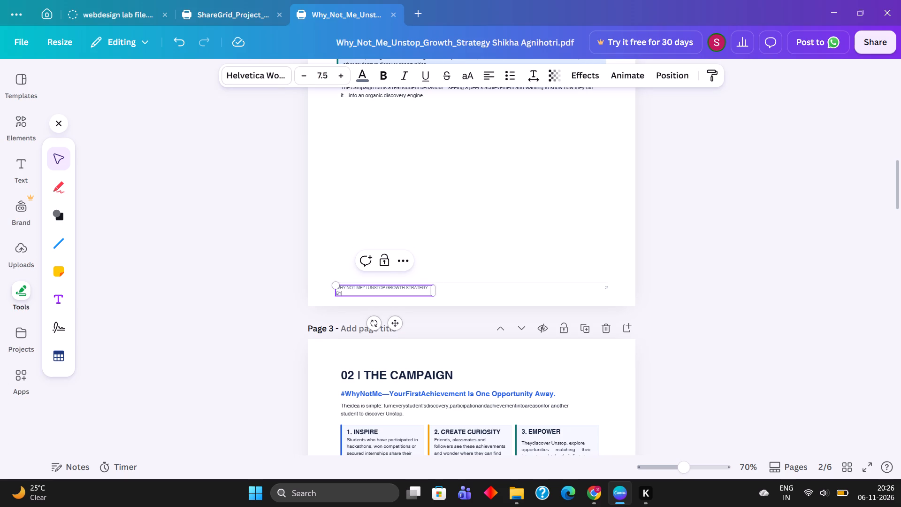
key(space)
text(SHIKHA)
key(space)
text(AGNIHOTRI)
drag(435, 289, 489, 288)
Widen the page 3 footer's text box and append "BY" and the author's name in capitals after "UNSTOP GROWTH STRATEGY".
scroll(584, 355, down, 4)
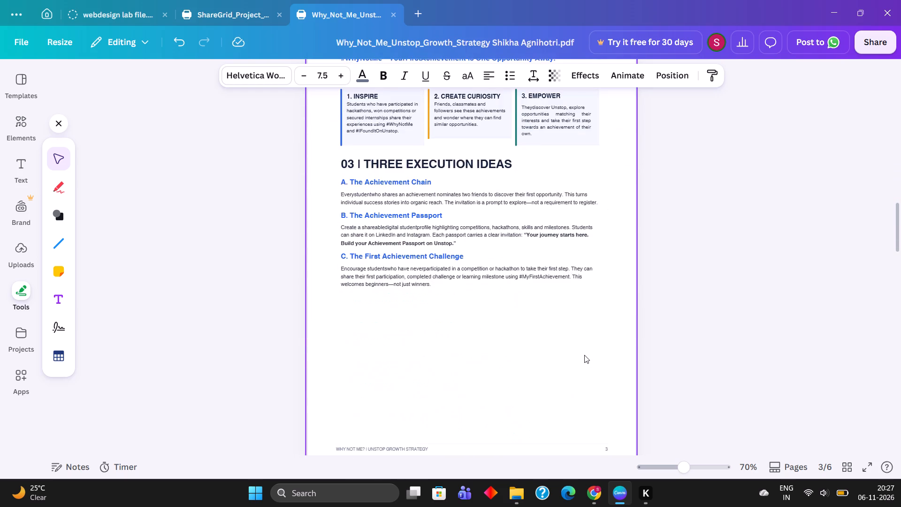
scroll(584, 355, down, 1)
scroll(423, 325, down, 1)
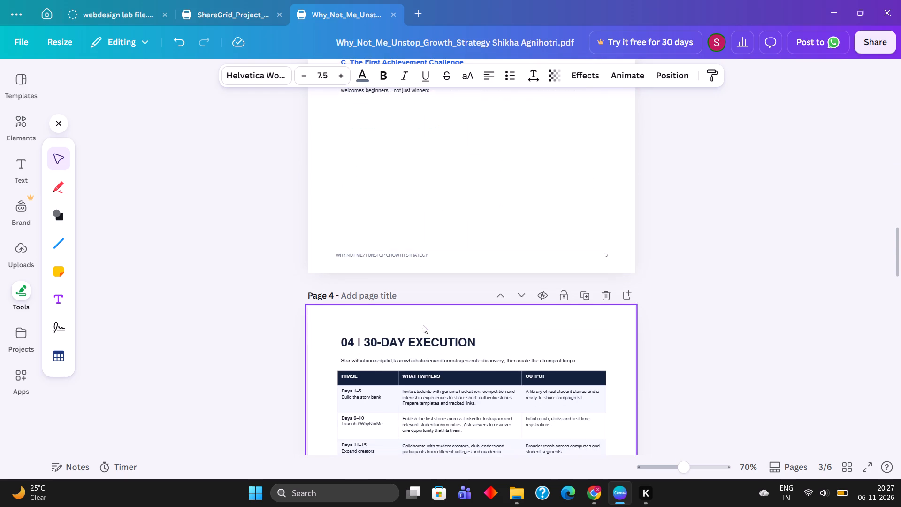
click(422, 254)
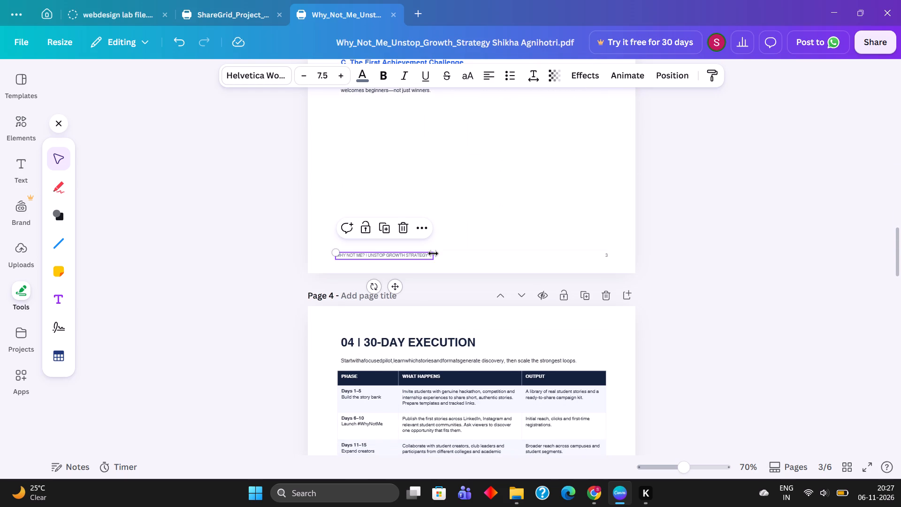
drag(433, 253, 492, 253)
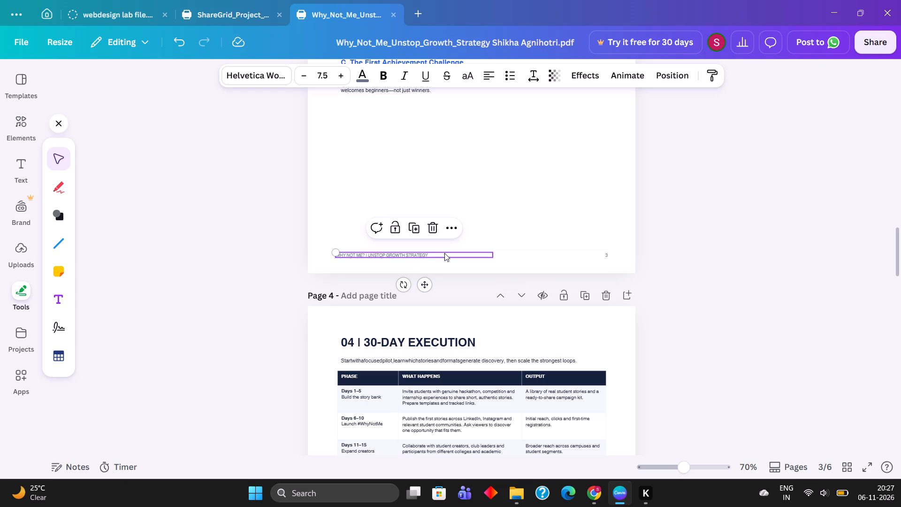
click(433, 253)
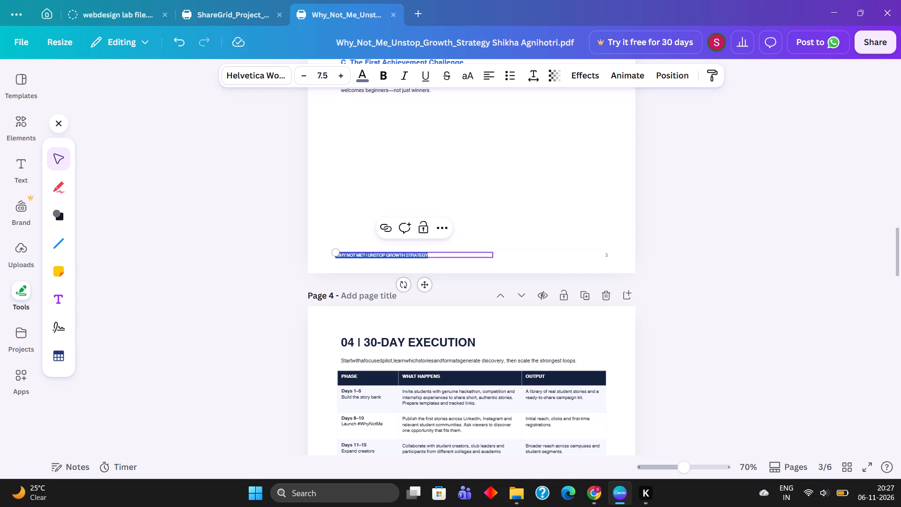
click(432, 254)
key(space)
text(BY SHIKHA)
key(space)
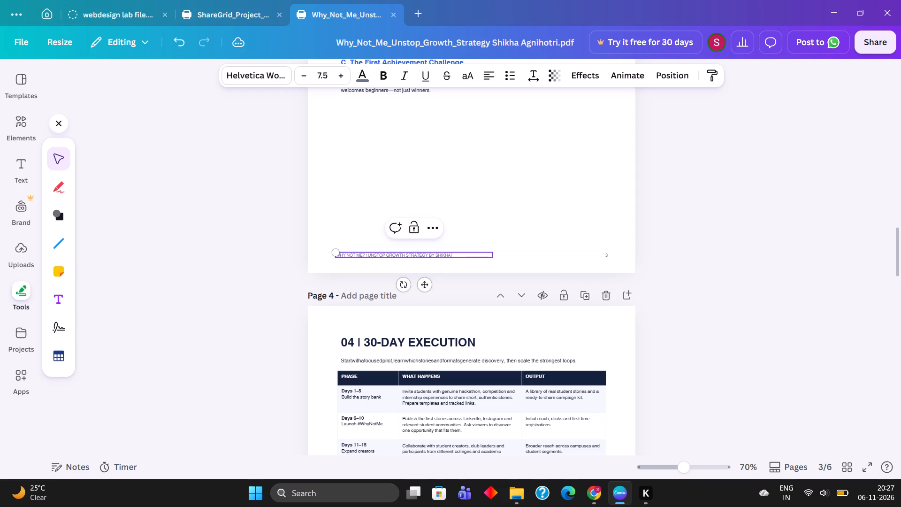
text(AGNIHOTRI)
scroll(558, 261, down, 2)
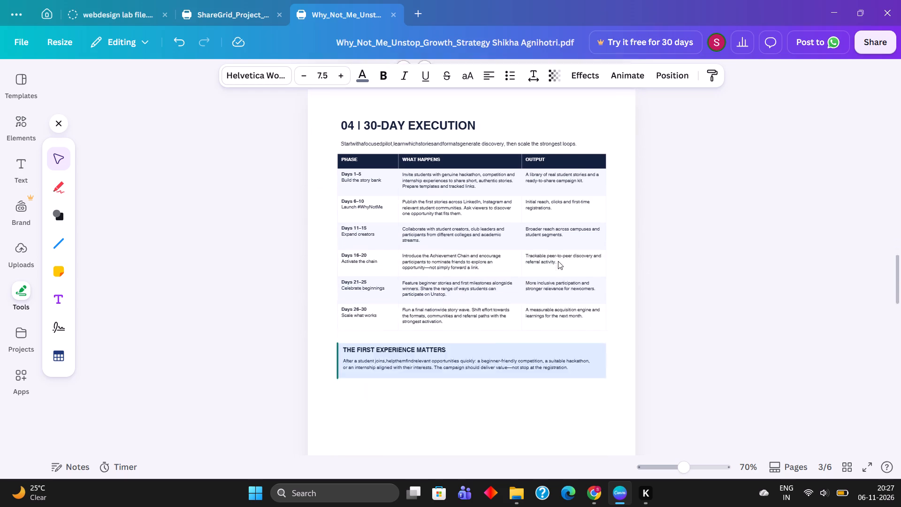
Append "BY" and the author's name in capitals to the page 4 footer, widening its text box to fit one line.
scroll(558, 261, down, 3)
click(417, 311)
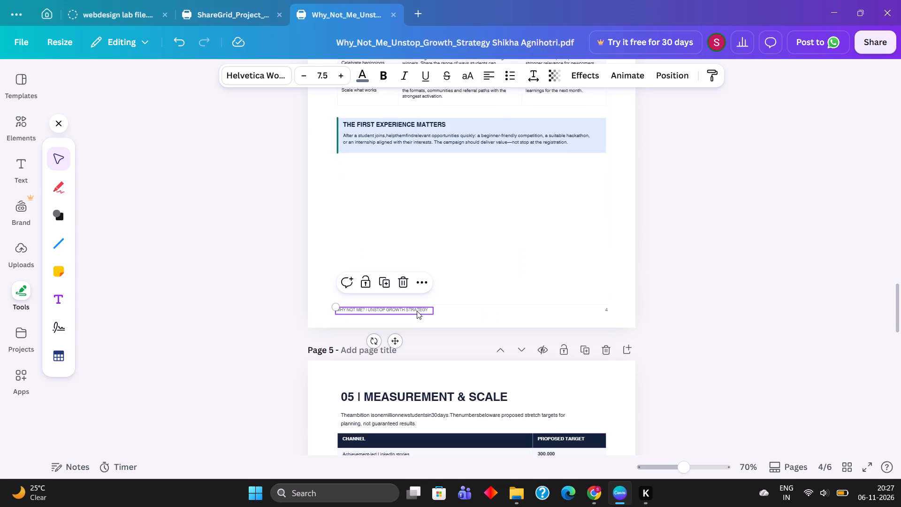
click(420, 311)
click(432, 309)
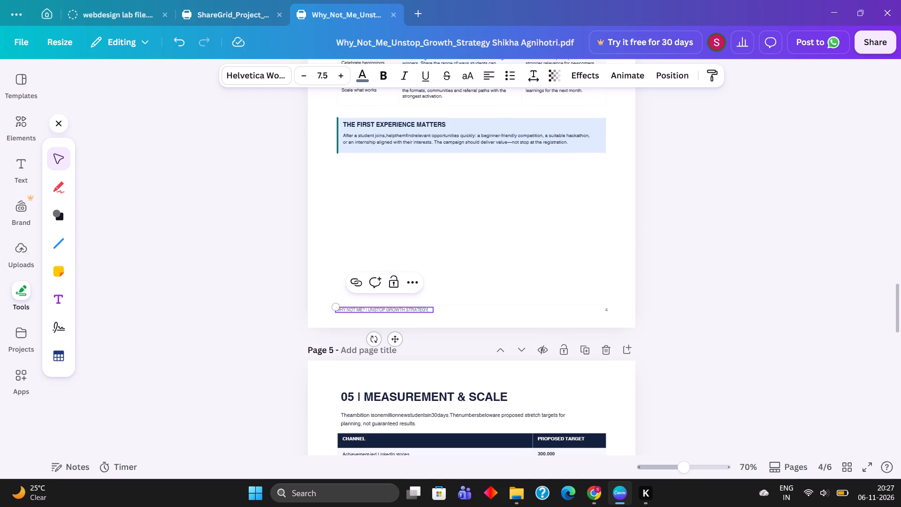
key(space)
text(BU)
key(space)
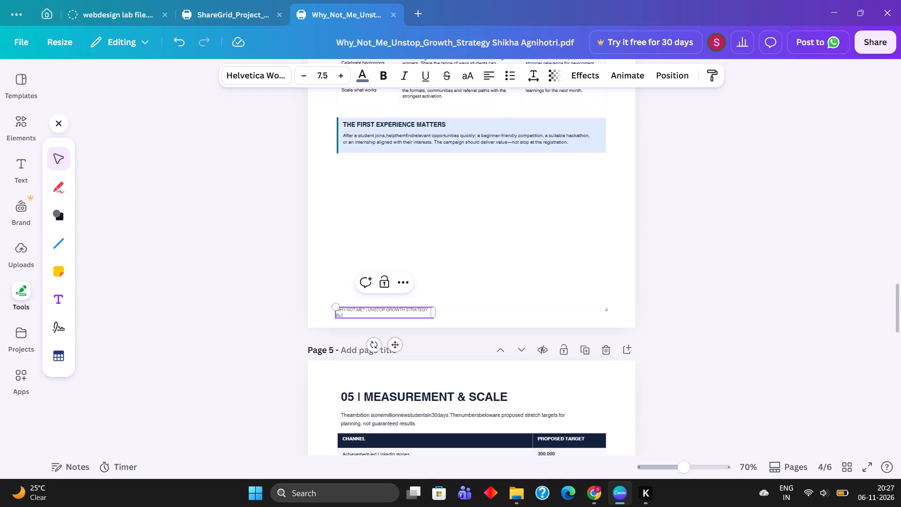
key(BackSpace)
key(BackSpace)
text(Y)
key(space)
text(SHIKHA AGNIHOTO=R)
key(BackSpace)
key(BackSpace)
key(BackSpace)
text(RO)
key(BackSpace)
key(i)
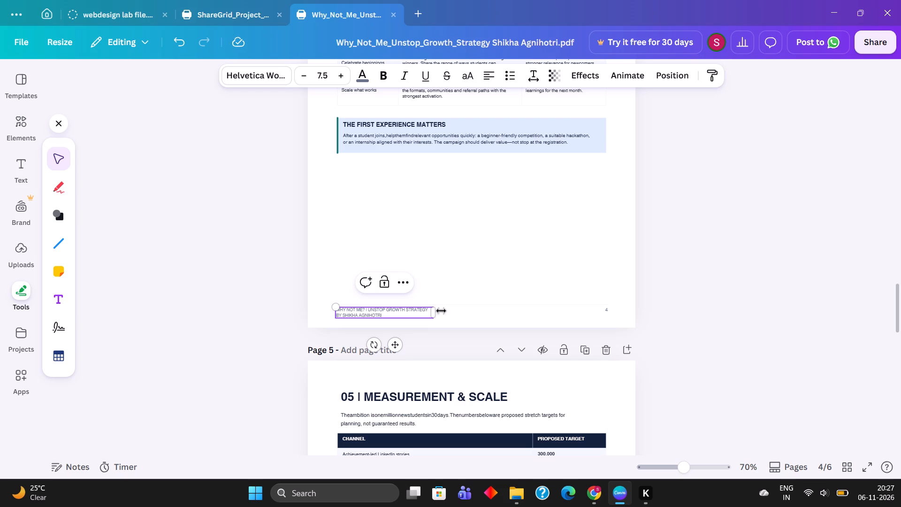
drag(434, 310, 479, 310)
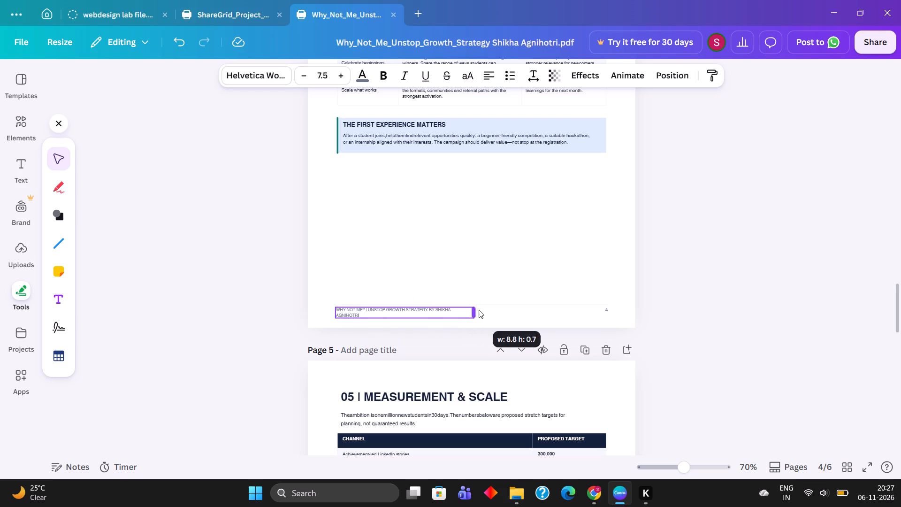
drag(479, 310, 491, 310)
Append "BY" and the author's name in capitals to the page 5 footer and widen its text box to fit one line.
scroll(474, 376, down, 5)
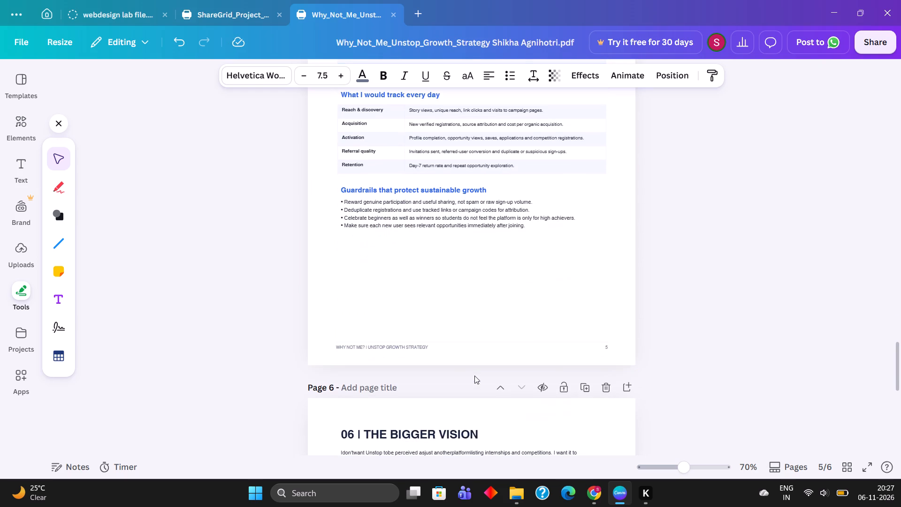
click(420, 345)
click(427, 346)
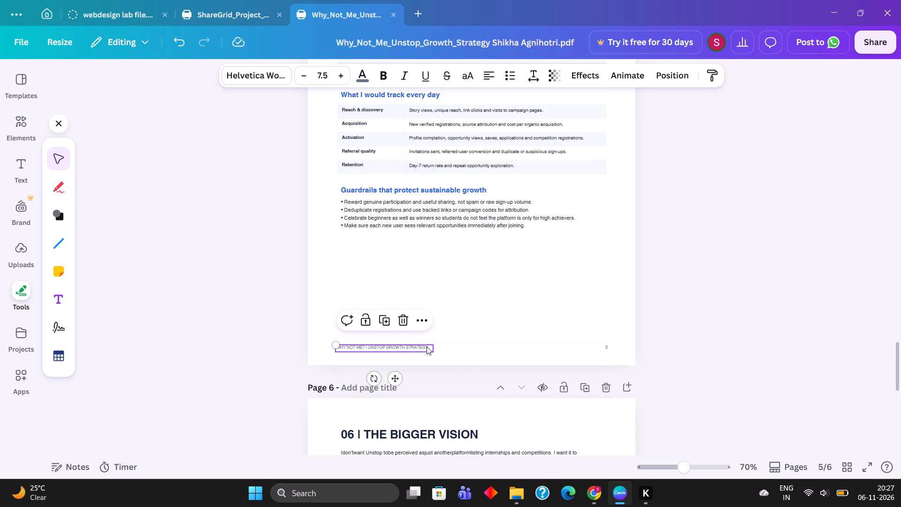
click(427, 346)
key(n)
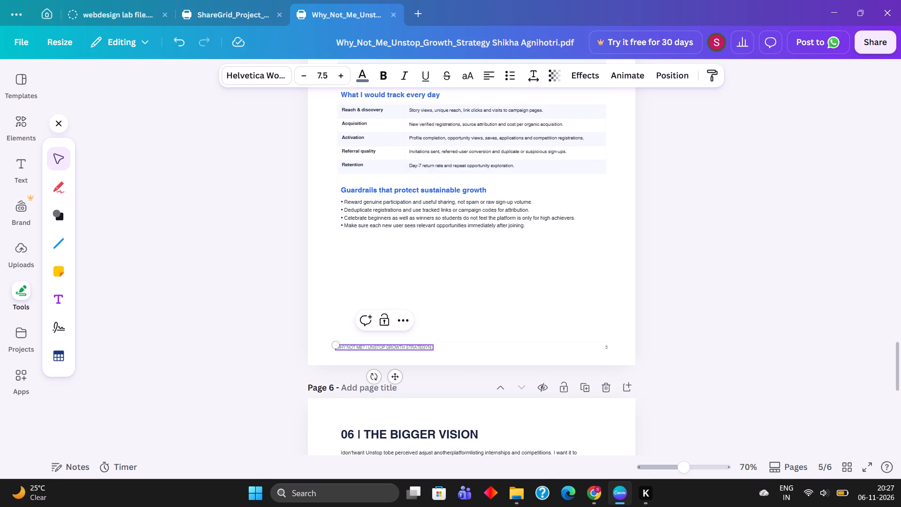
key(BackSpace)
key(space)
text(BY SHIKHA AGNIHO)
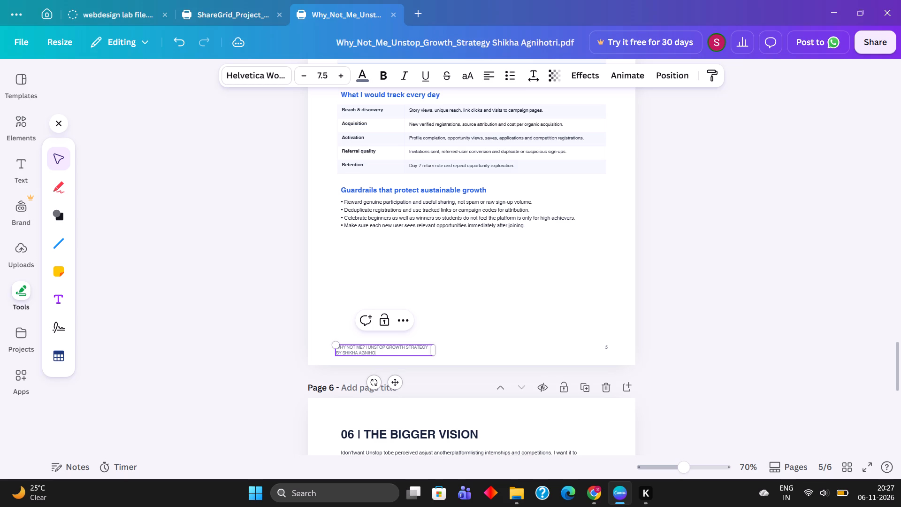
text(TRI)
drag(434, 350, 484, 344)
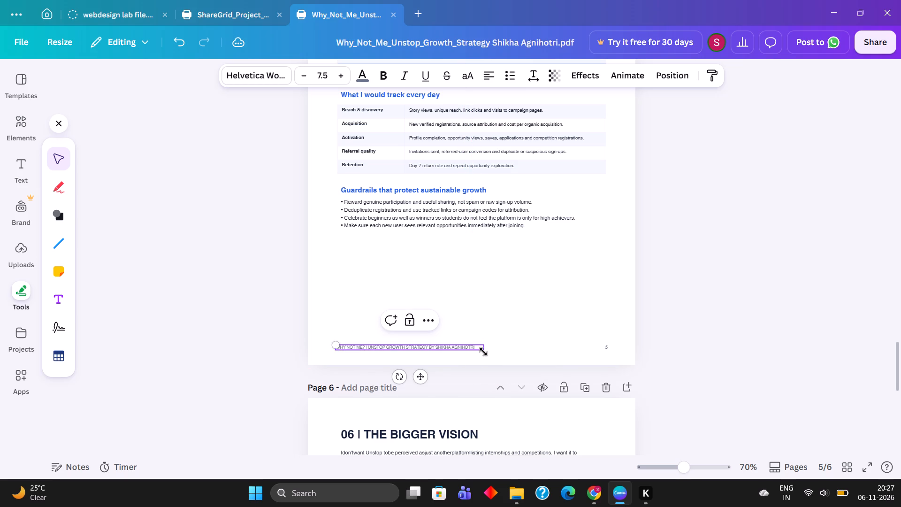
Widen the page 6 footer's text box and append "BY" and the author's name in capitals after "UNSTOP GROWTH STRATEGY".
scroll(483, 352, down, 5)
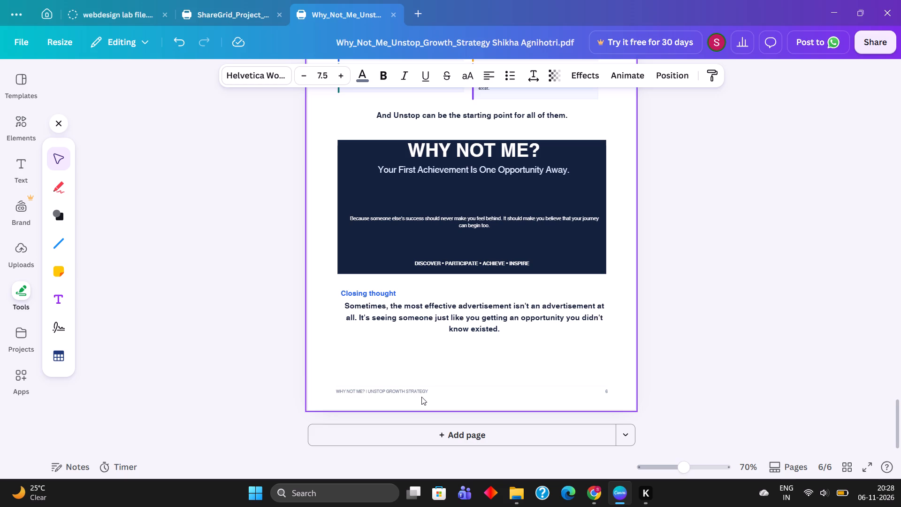
click(424, 393)
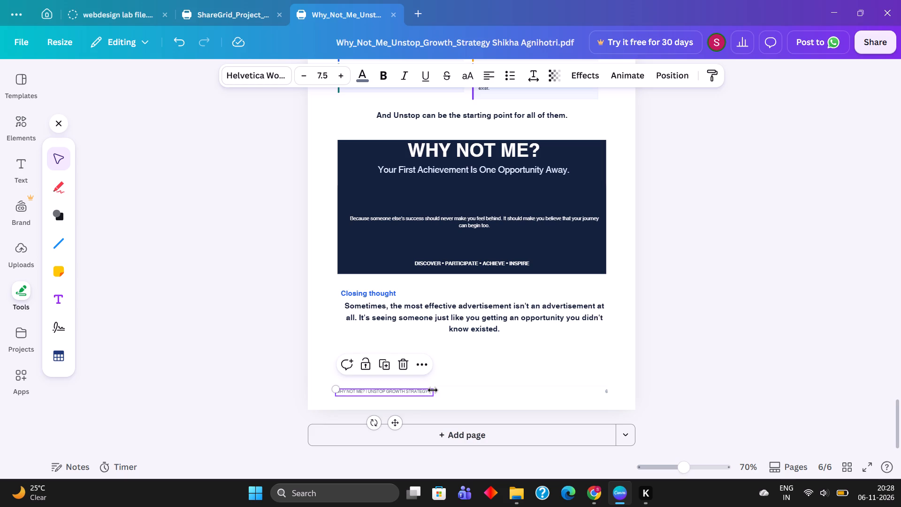
drag(433, 390, 513, 383)
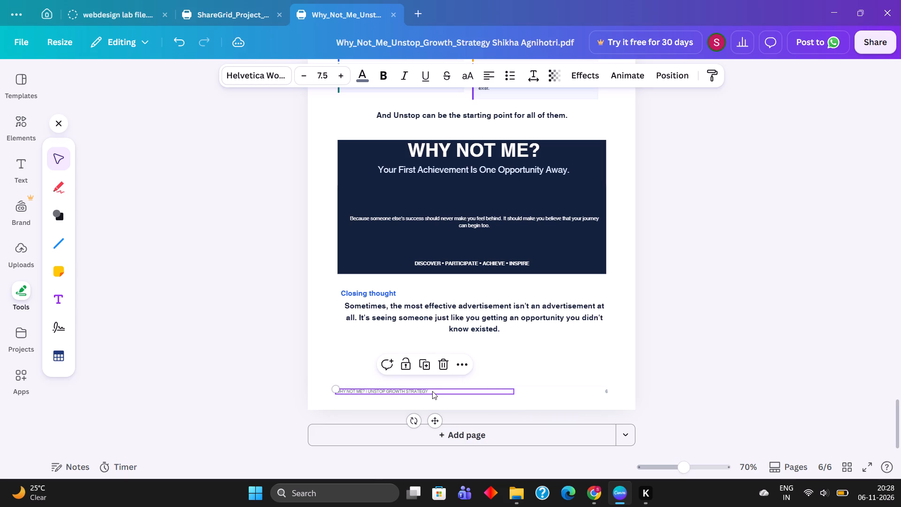
click(432, 391)
click(432, 391)
key(space)
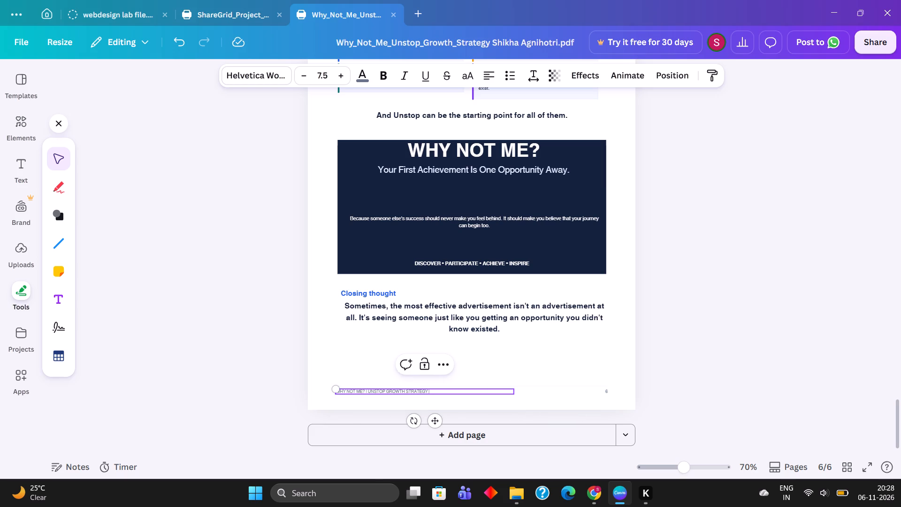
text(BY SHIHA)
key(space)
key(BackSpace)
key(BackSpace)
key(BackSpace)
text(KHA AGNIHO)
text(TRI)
click(704, 370)
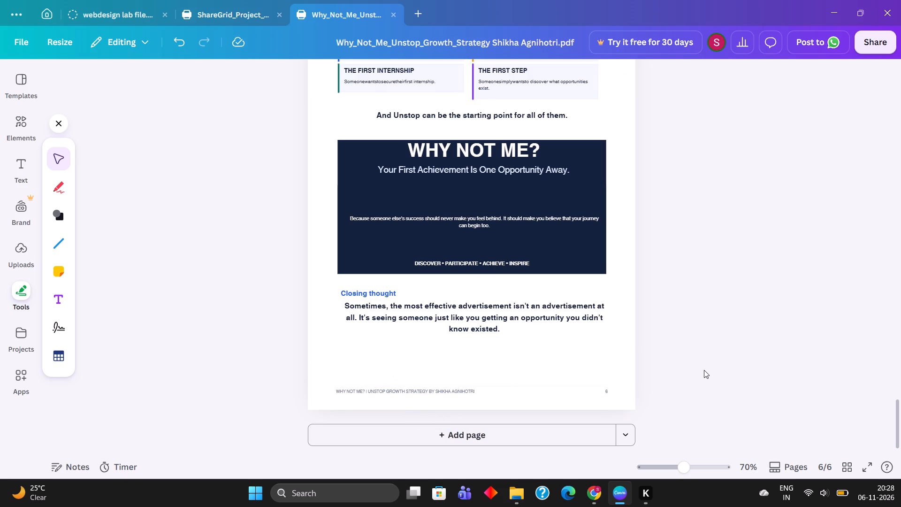
Review the pages from page 6 back to the cover, checking the footer credits and the cover credit line.
scroll(704, 370, up, 6)
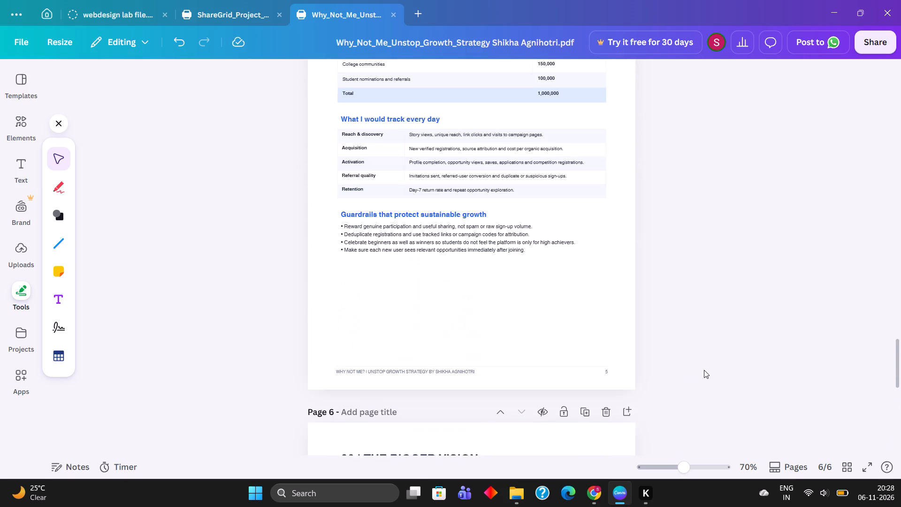
scroll(704, 370, up, 1)
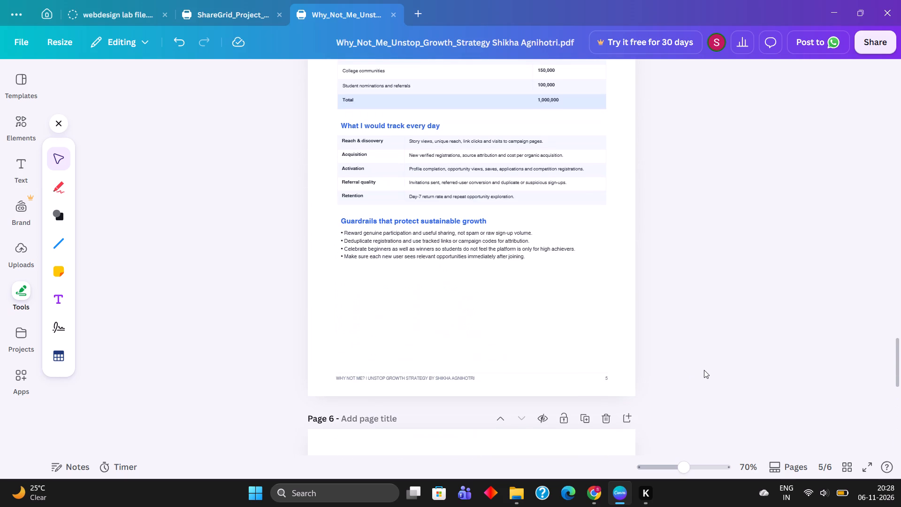
scroll(704, 370, up, 4)
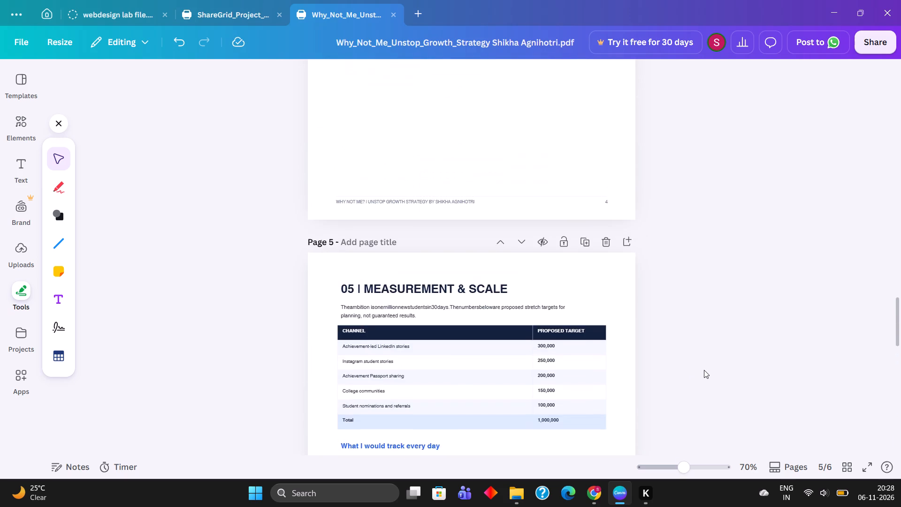
scroll(704, 370, up, 2)
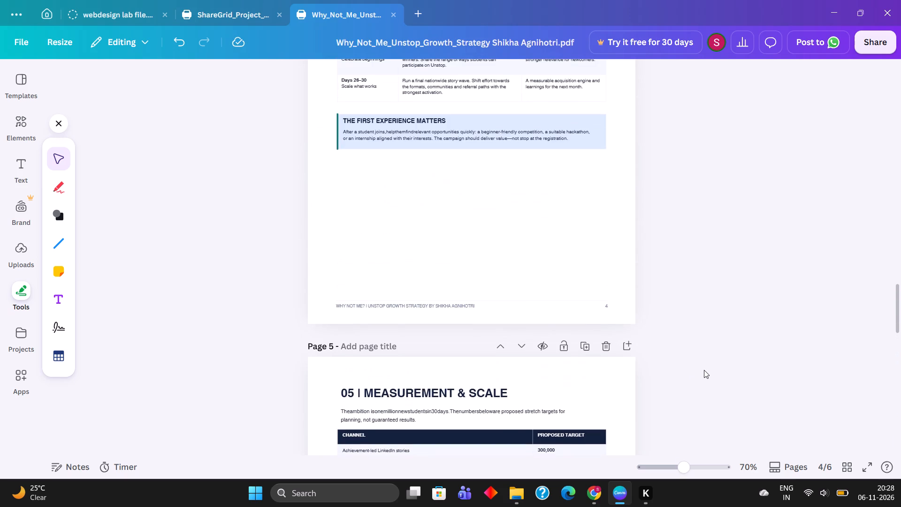
scroll(704, 370, up, 4)
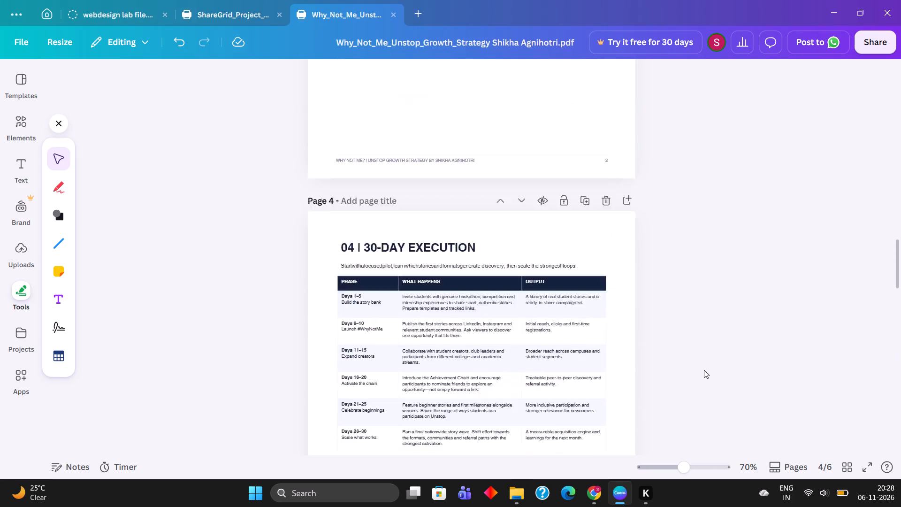
scroll(704, 370, up, 3)
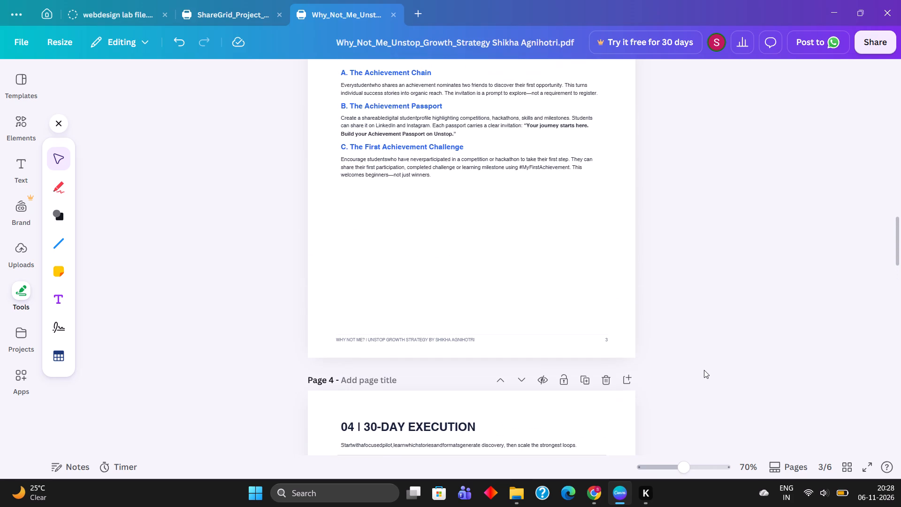
scroll(704, 370, up, 4)
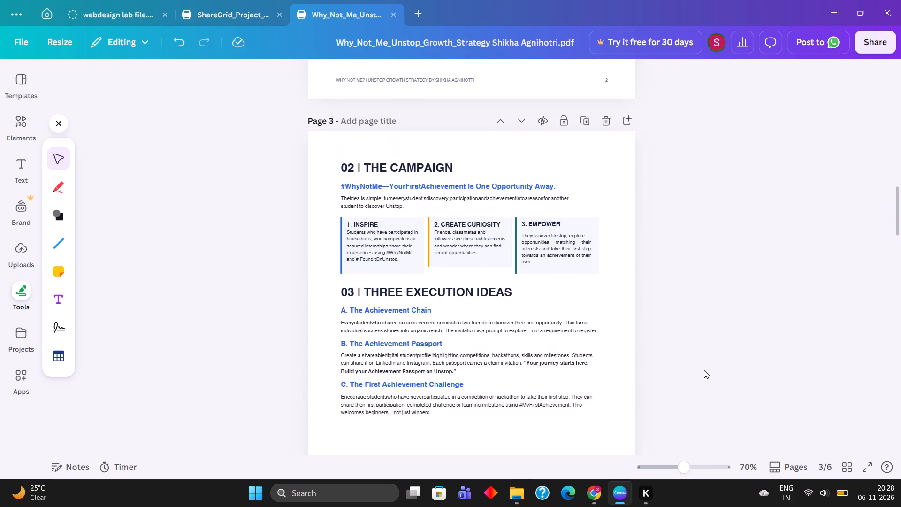
scroll(704, 370, up, 5)
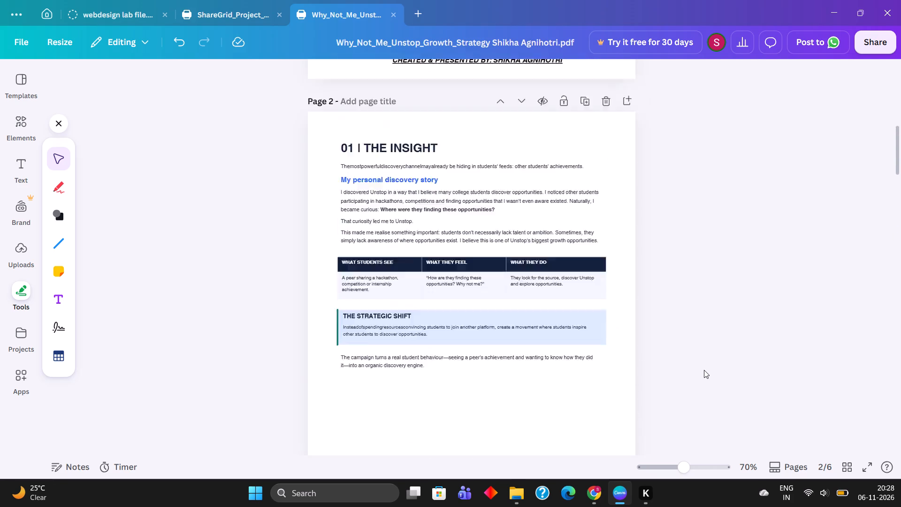
scroll(704, 370, up, 4)
Nudge the "CREATED & PRESENTED BY" credit line slightly left along the cover page's bottom edge.
scroll(704, 370, down, 1)
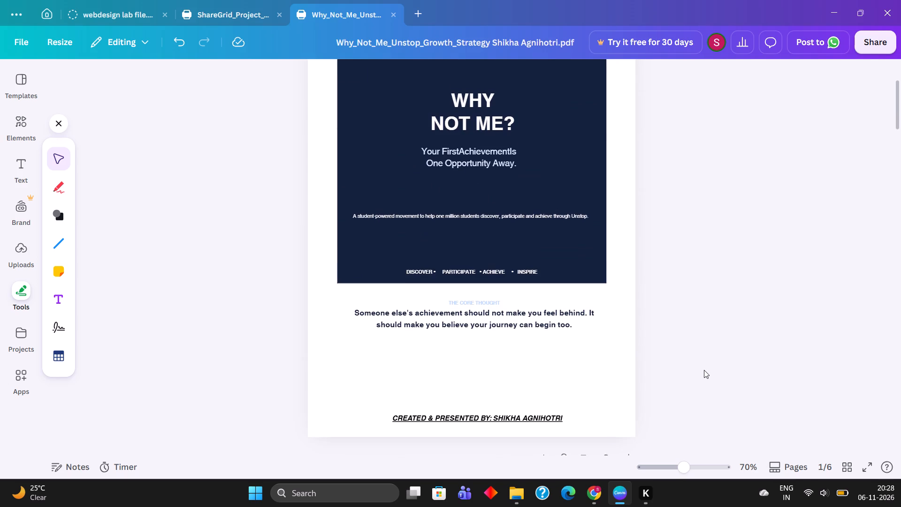
scroll(704, 370, down, 1)
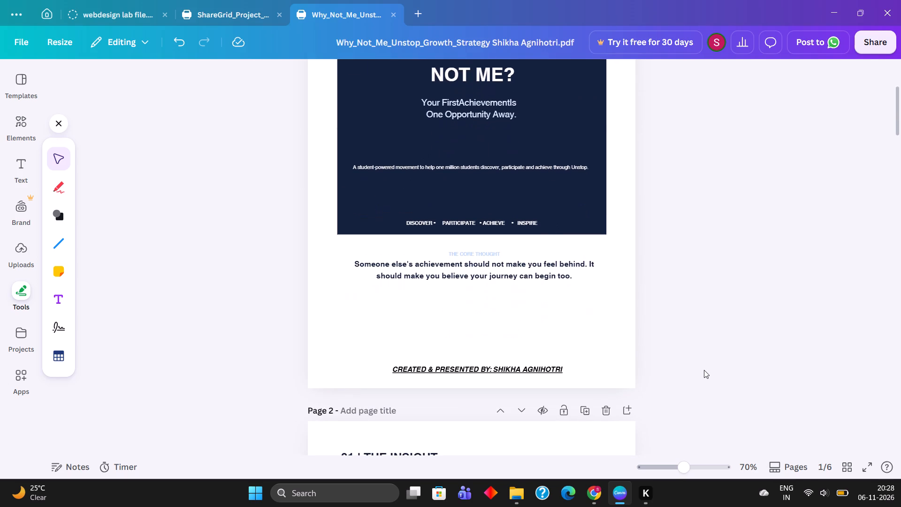
drag(547, 371, 542, 371)
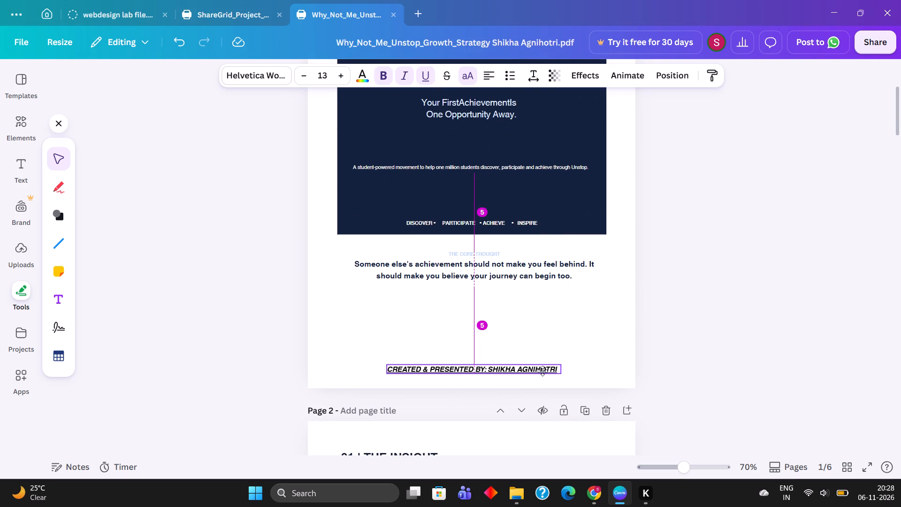
drag(542, 371, 539, 371)
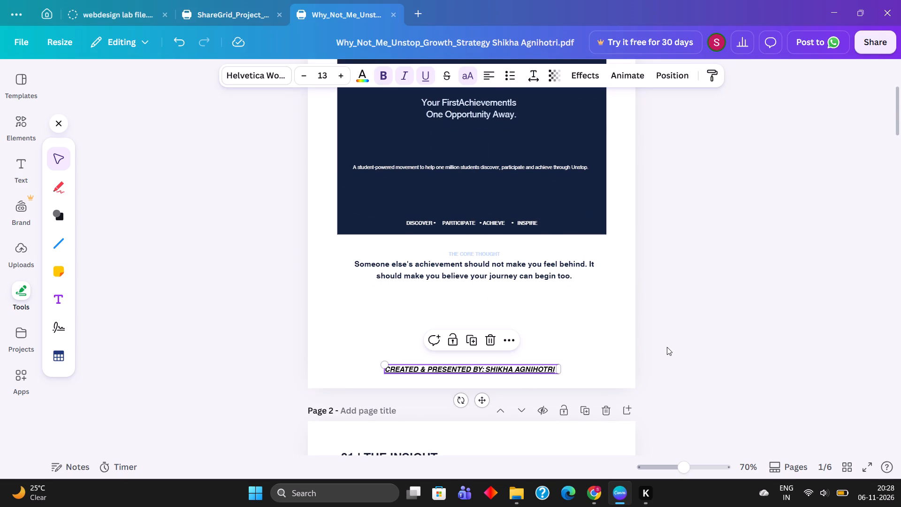
click(670, 348)
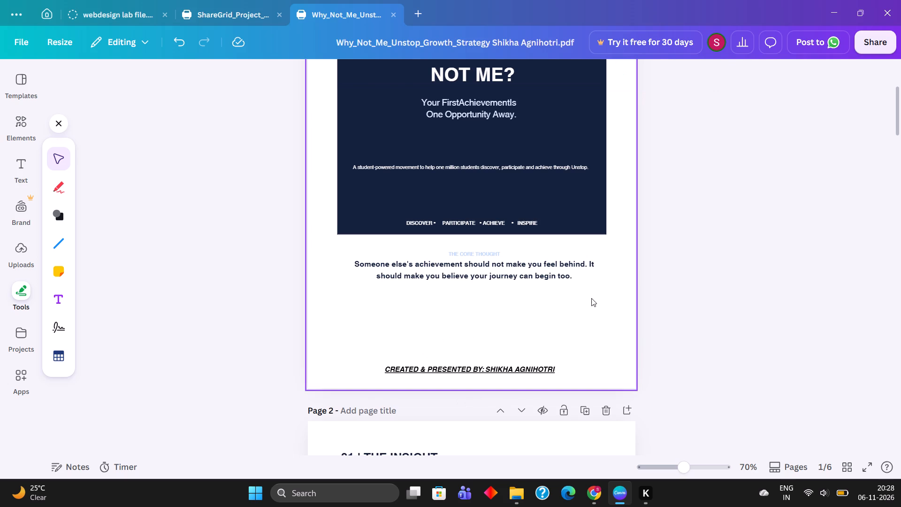
Move the cover credit line up into the navy panel, centred between the student-powered movement tagline and the "DISCOVER • PARTICIPATE" row.
scroll(591, 298, up, 2)
scroll(591, 298, down, 1)
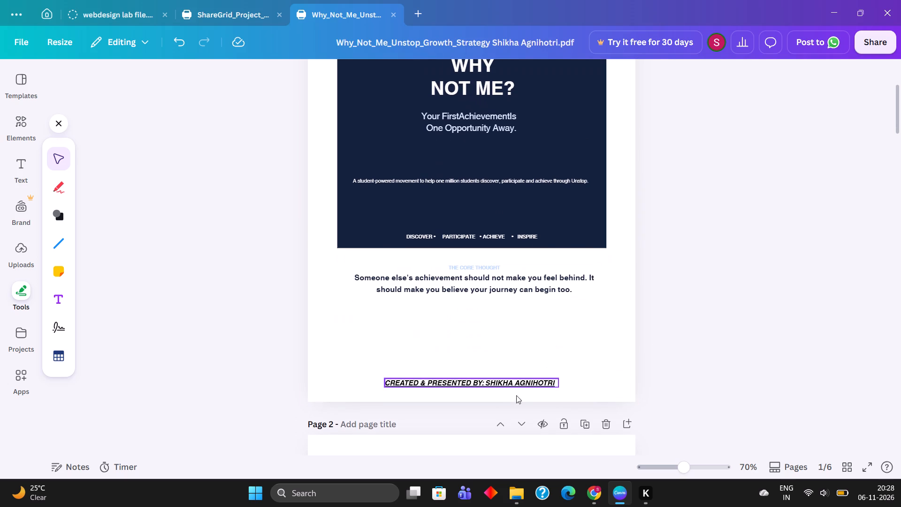
drag(508, 385, 503, 225)
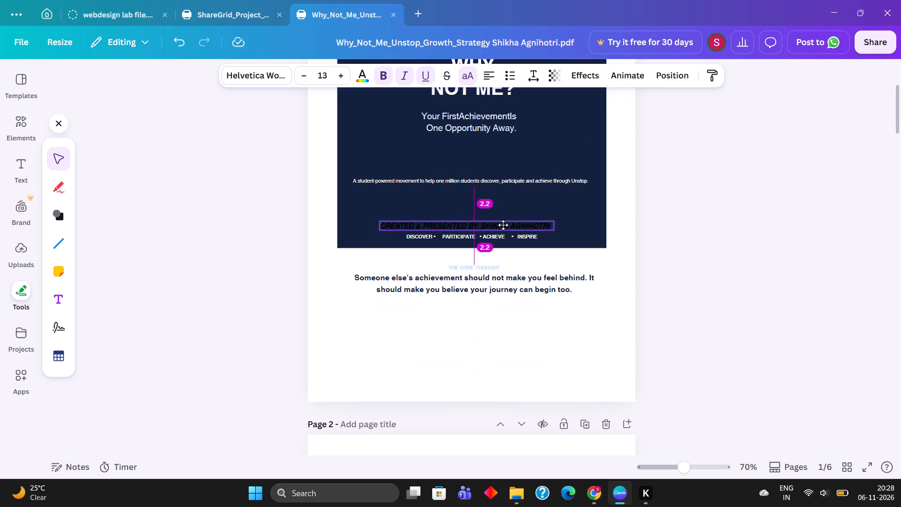
drag(503, 225, 506, 215)
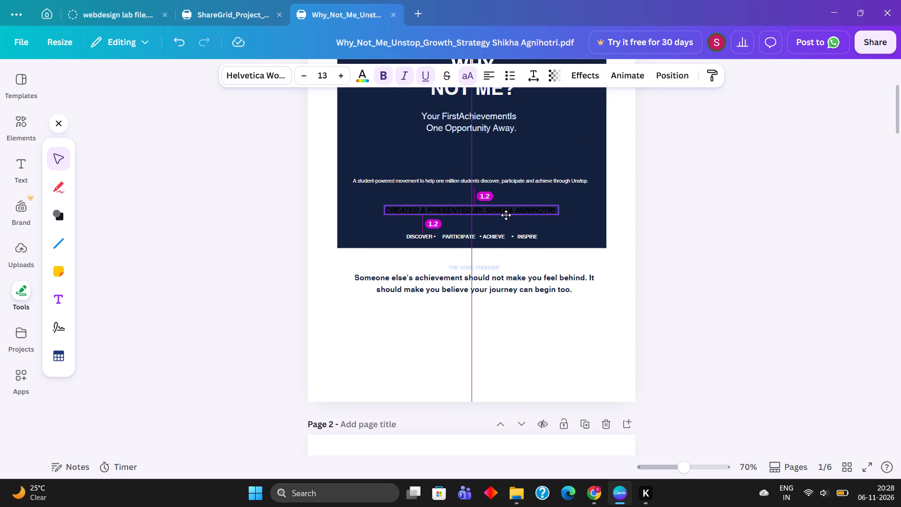
drag(506, 215, 506, 215)
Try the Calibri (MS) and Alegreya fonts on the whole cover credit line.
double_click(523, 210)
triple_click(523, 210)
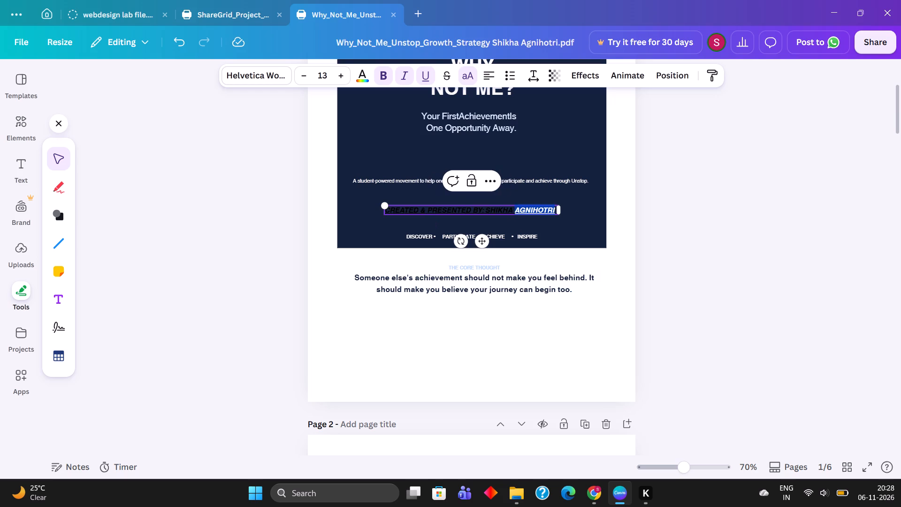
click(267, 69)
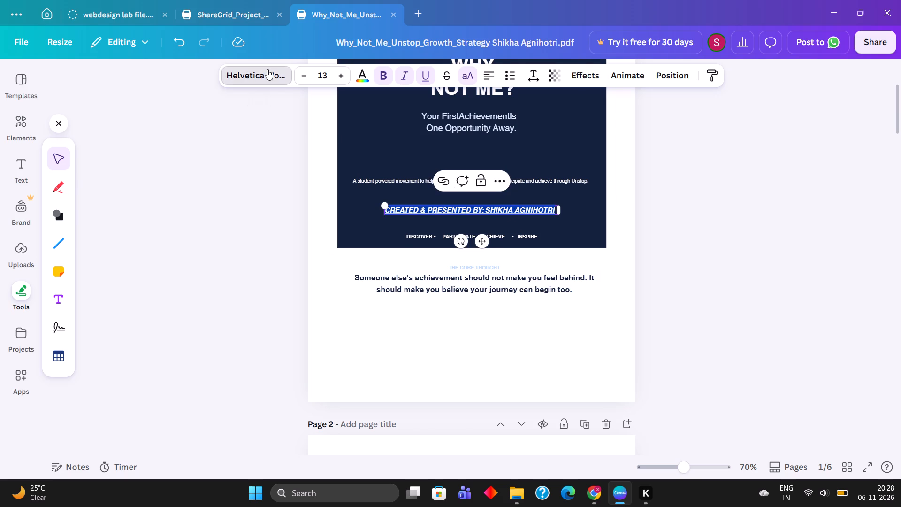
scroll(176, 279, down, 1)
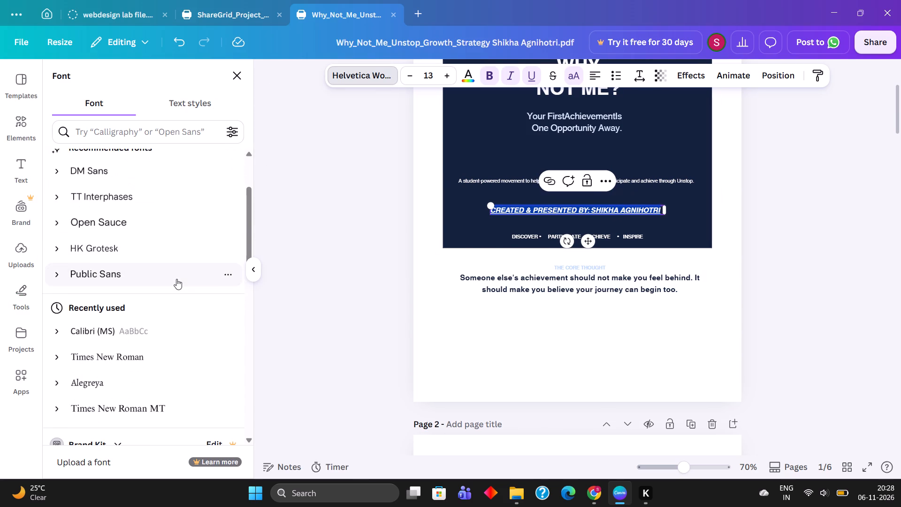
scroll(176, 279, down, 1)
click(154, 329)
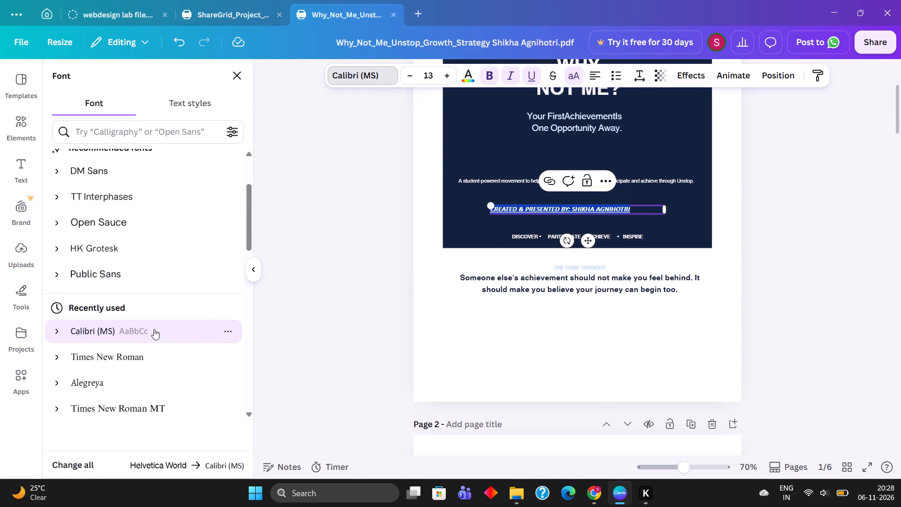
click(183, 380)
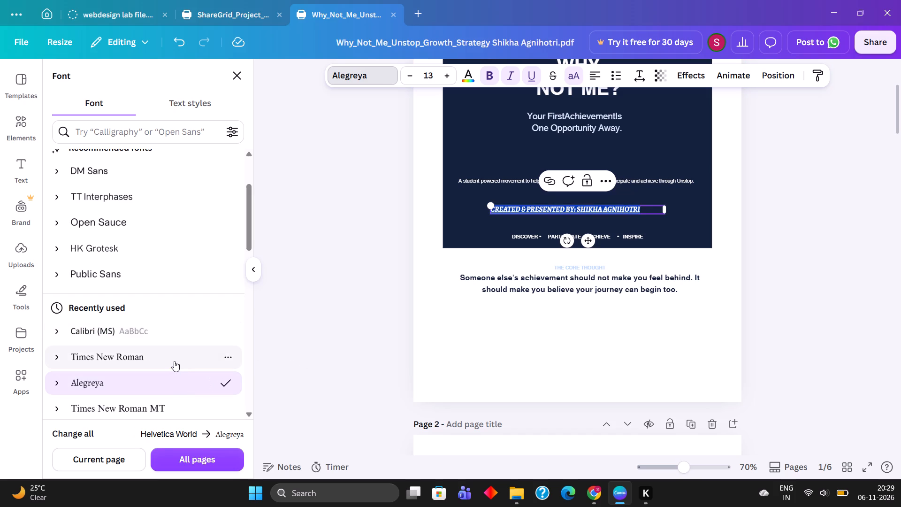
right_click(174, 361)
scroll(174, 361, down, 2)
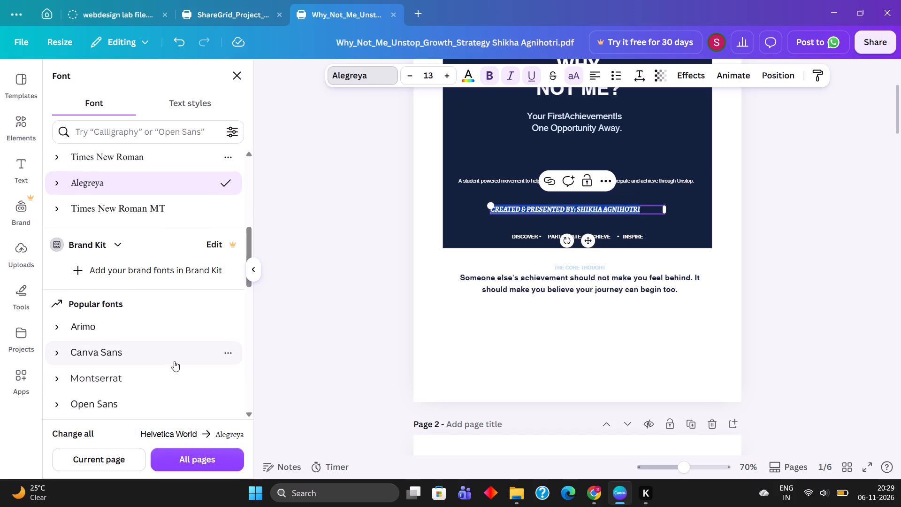
Check the font of the student-powered movement tagline above the credit line and look through the available fonts.
click(491, 180)
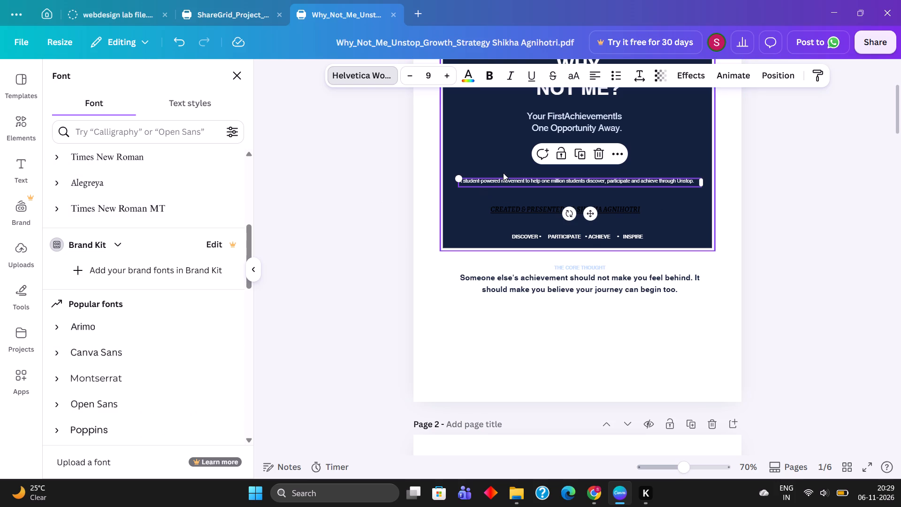
triple_click(507, 181)
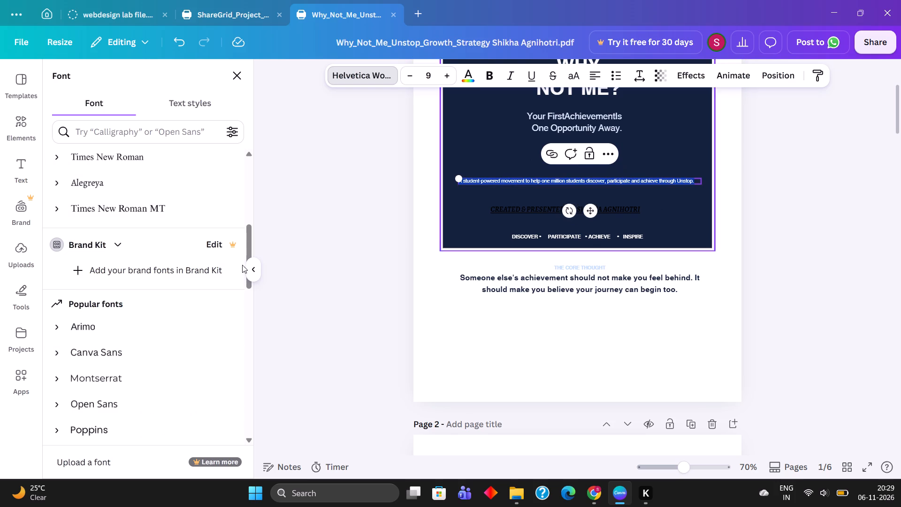
scroll(128, 369, down, 4)
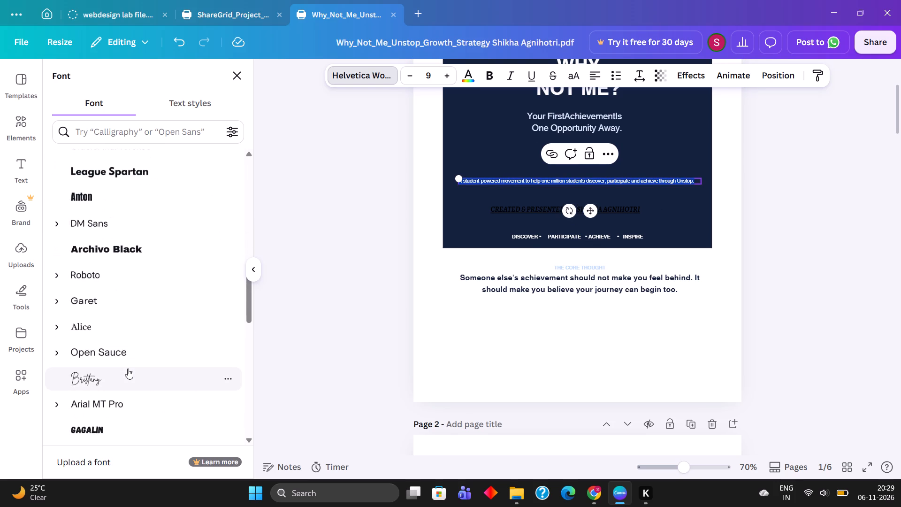
scroll(128, 369, up, 8)
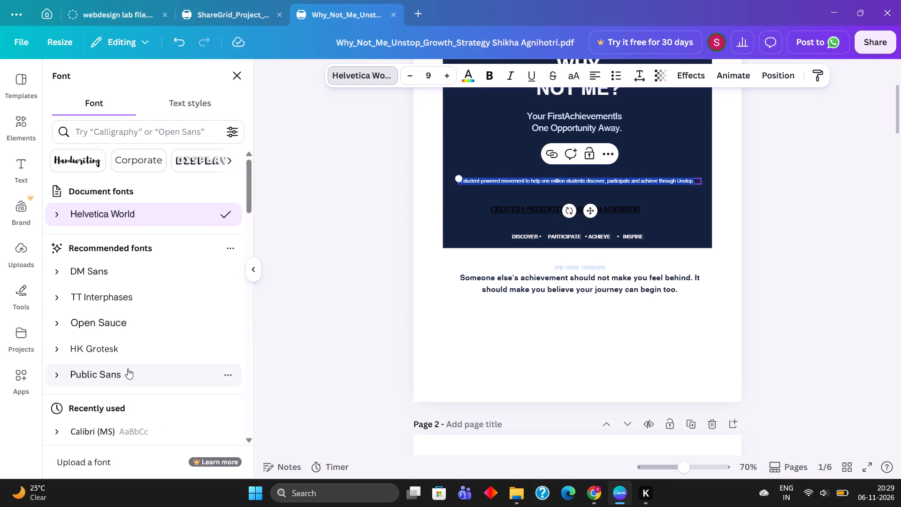
scroll(133, 369, down, 3)
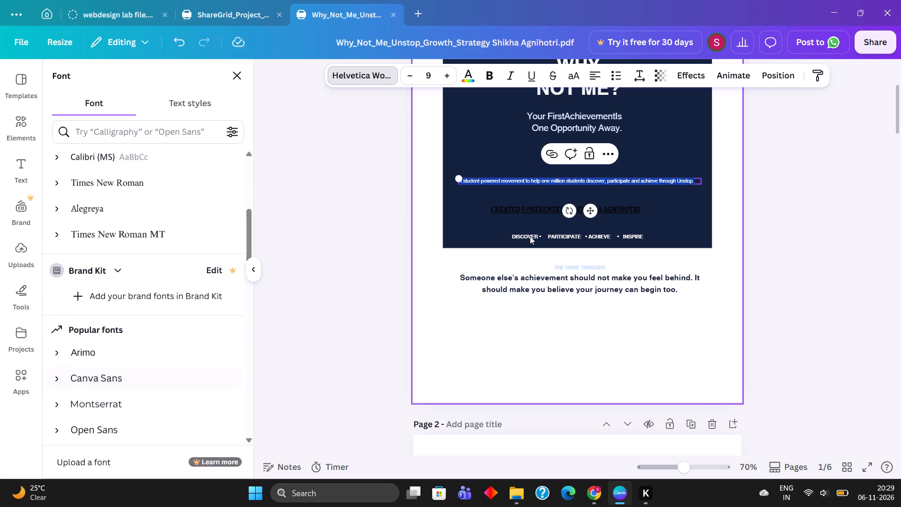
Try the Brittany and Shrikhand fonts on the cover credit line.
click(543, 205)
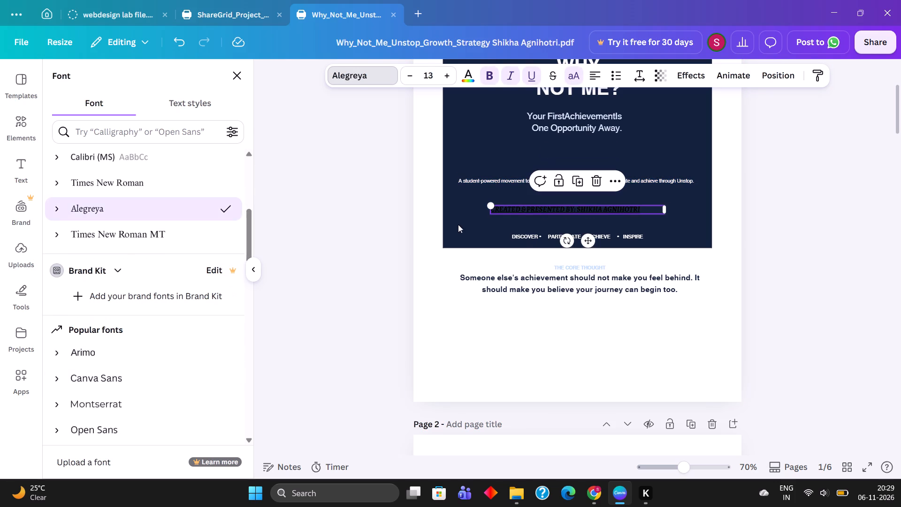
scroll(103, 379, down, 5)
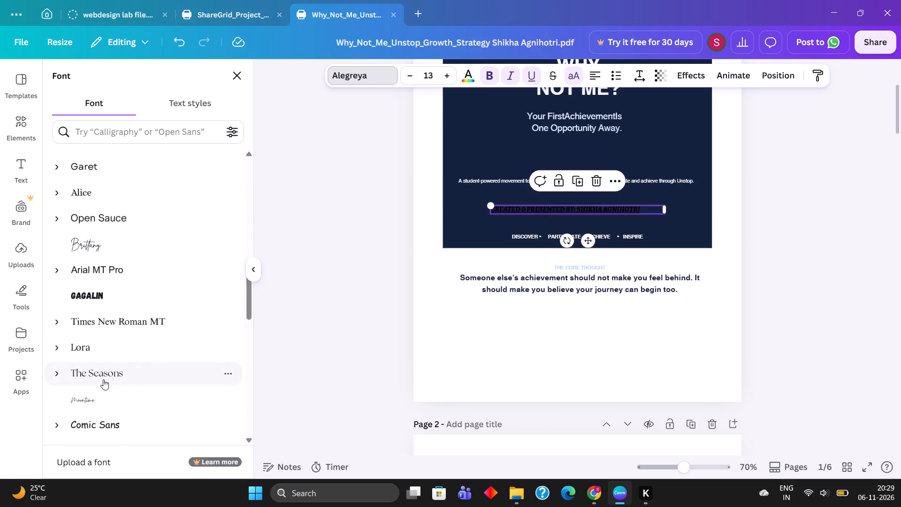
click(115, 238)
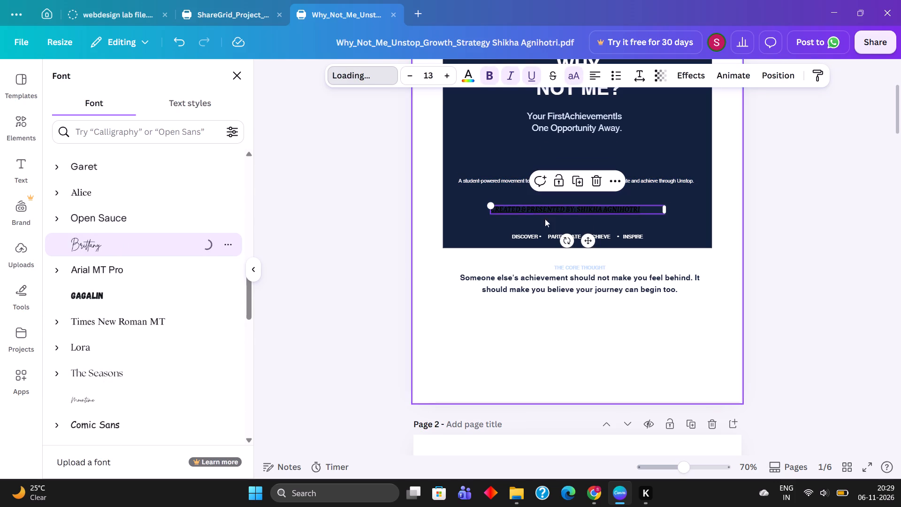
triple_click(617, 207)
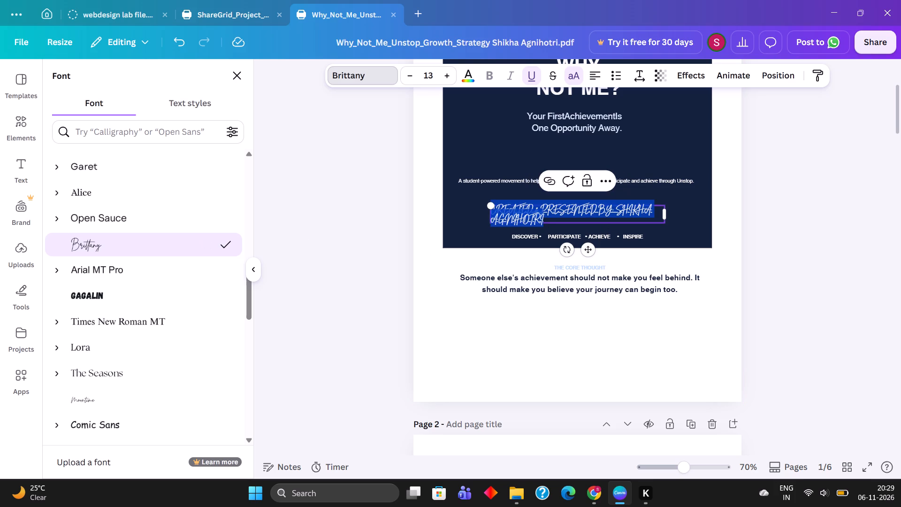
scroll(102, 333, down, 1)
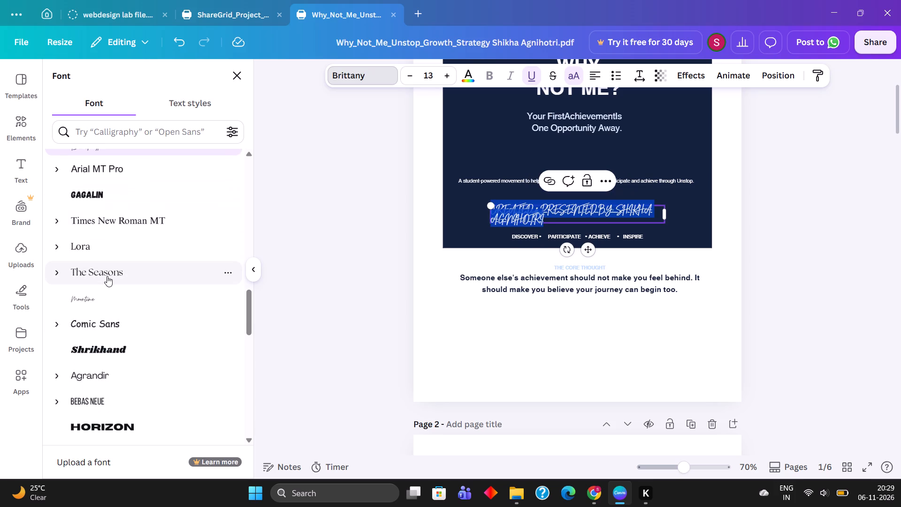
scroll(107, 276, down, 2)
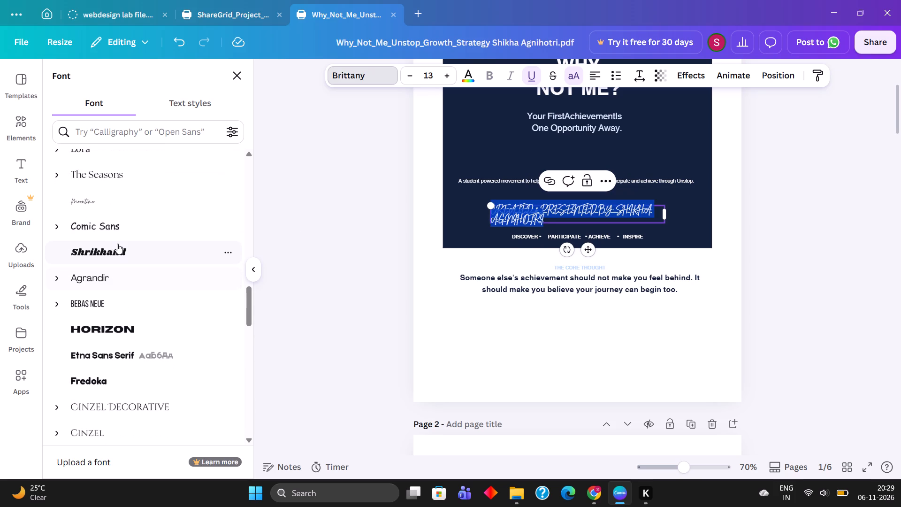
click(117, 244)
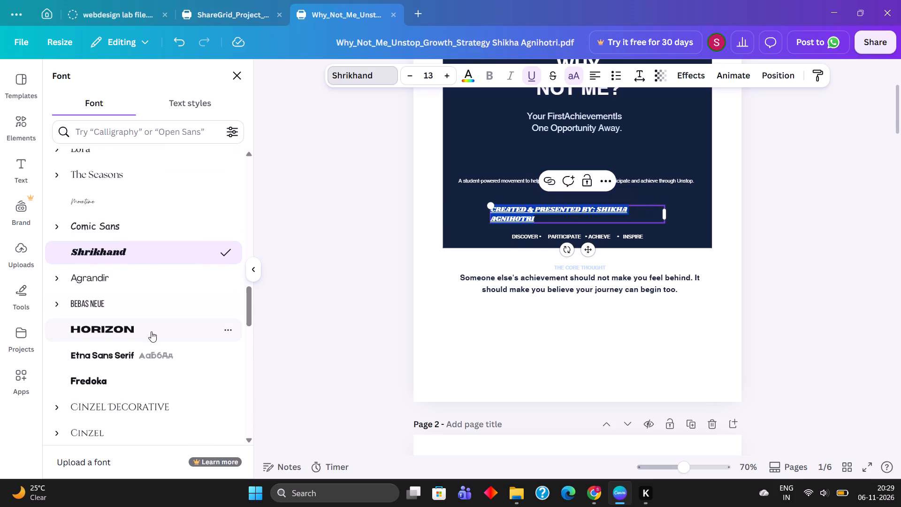
Compare Cinzel and Cormorant Garamond on the cover credit line and set its font to Cinzel.
scroll(151, 331, down, 3)
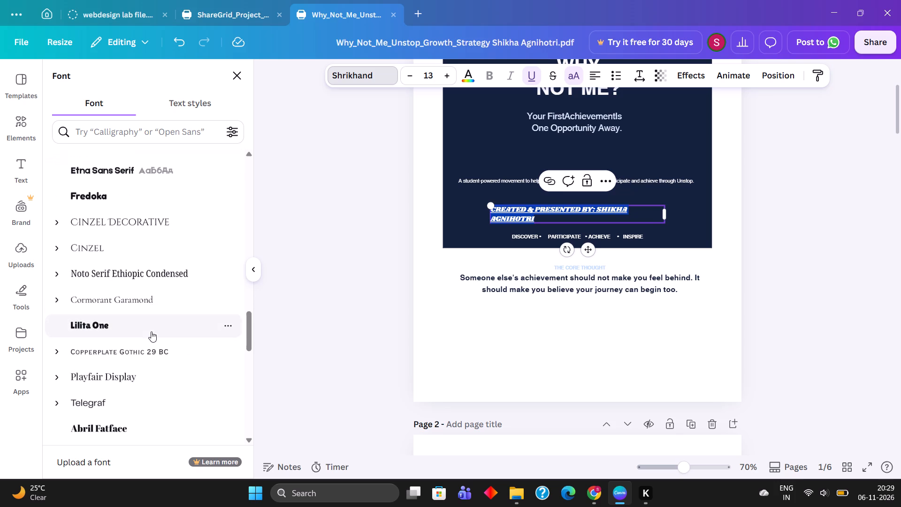
click(125, 248)
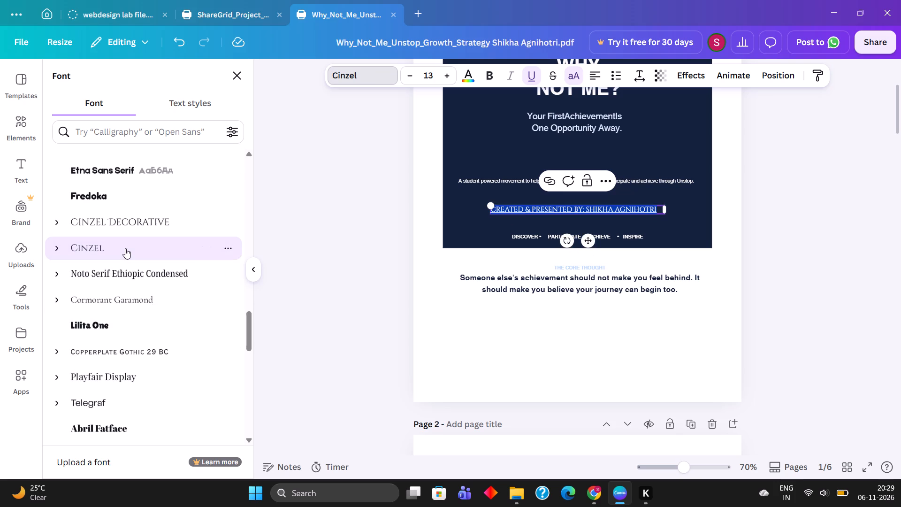
click(191, 303)
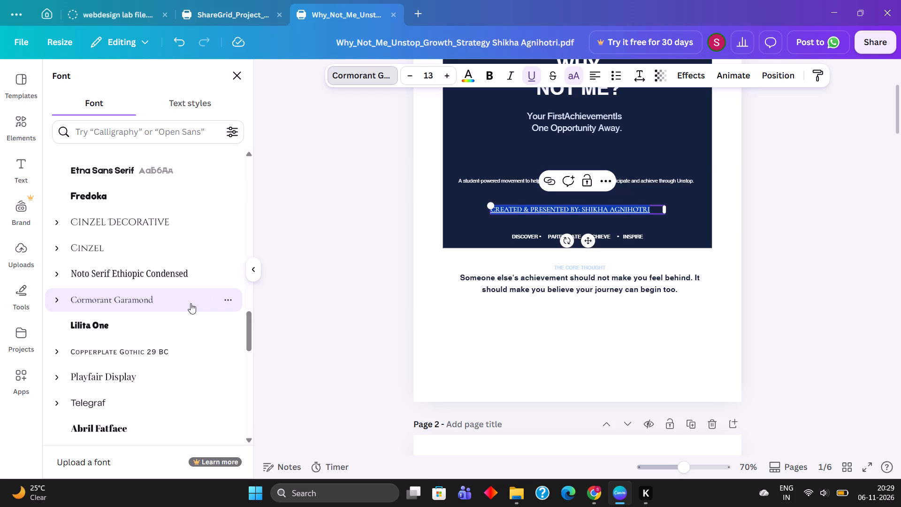
click(176, 241)
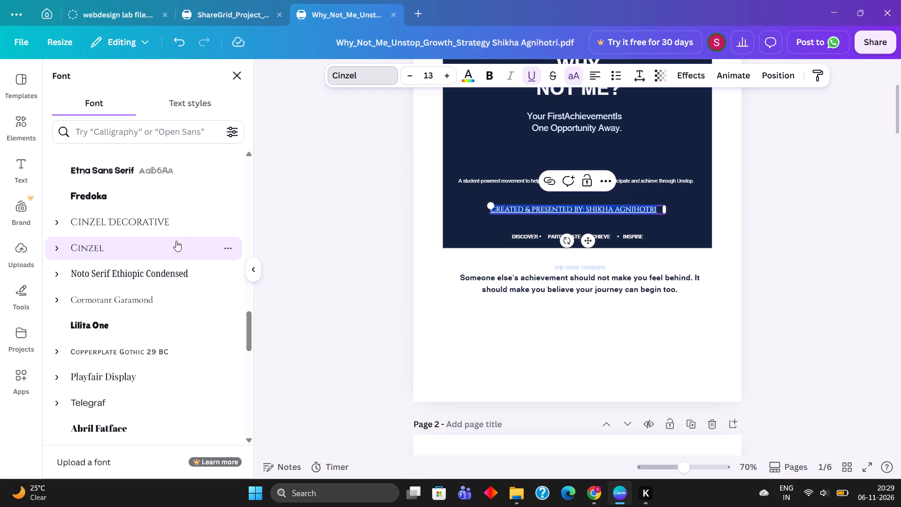
Look through the available fonts from Cinzel onward for a suitable alternative for the cover credit line.
scroll(176, 241, down, 2)
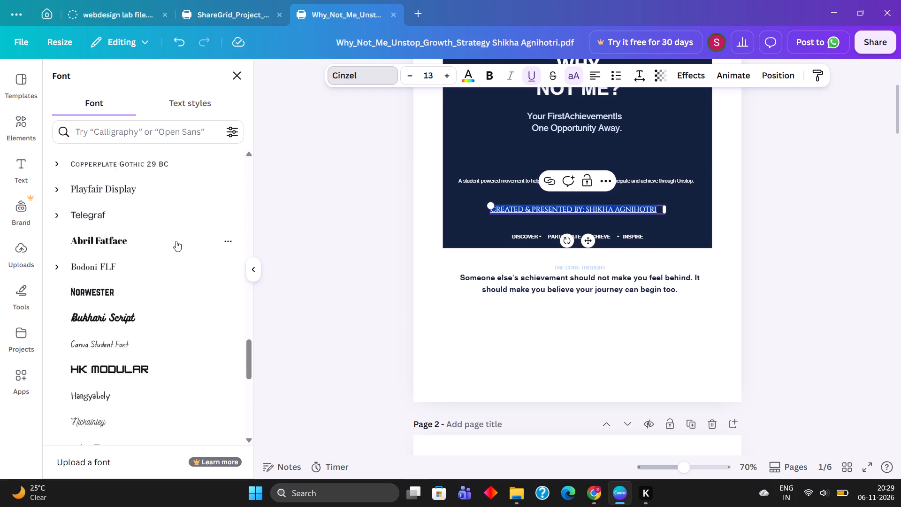
scroll(176, 241, down, 1)
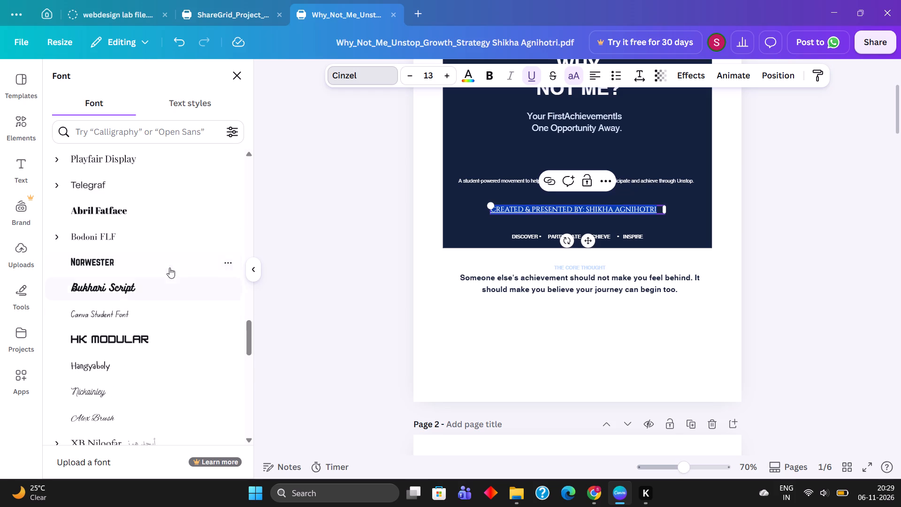
scroll(159, 362, down, 5)
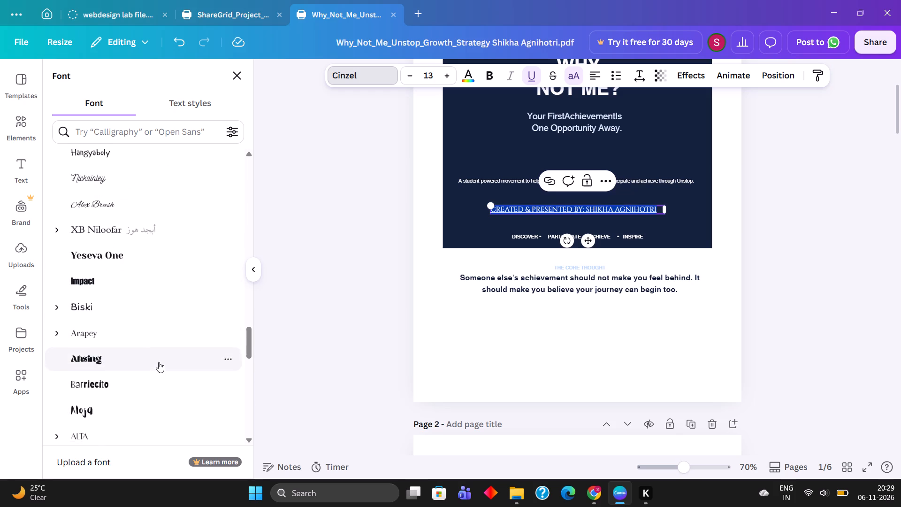
scroll(159, 362, down, 4)
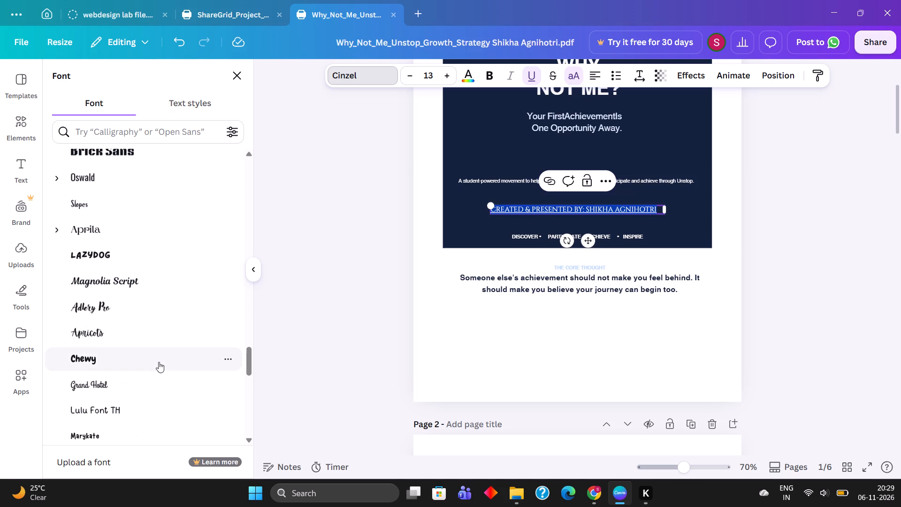
scroll(159, 362, down, 6)
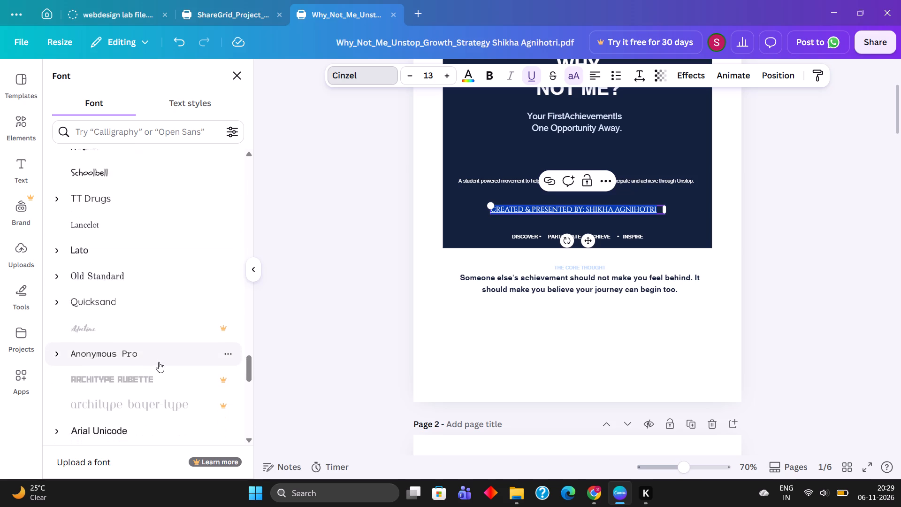
scroll(159, 362, down, 1)
scroll(153, 268, down, 2)
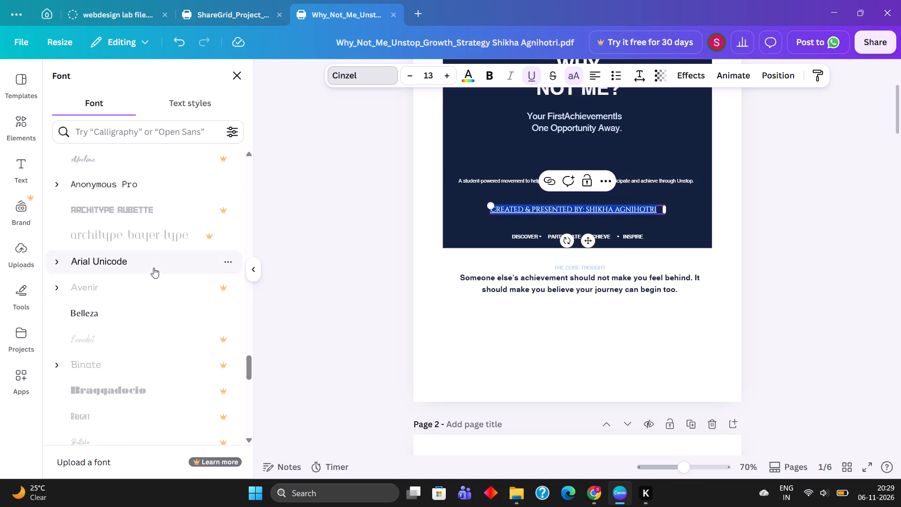
scroll(153, 268, down, 7)
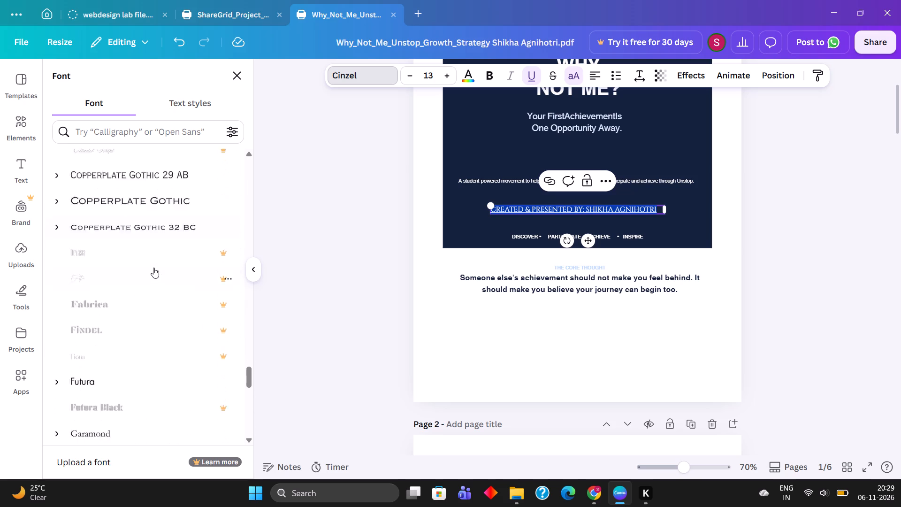
scroll(153, 268, down, 8)
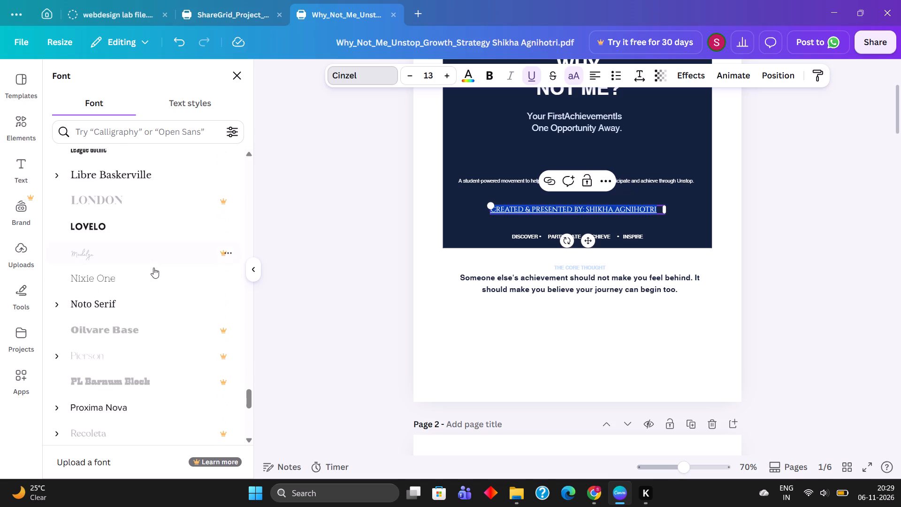
scroll(153, 268, down, 8)
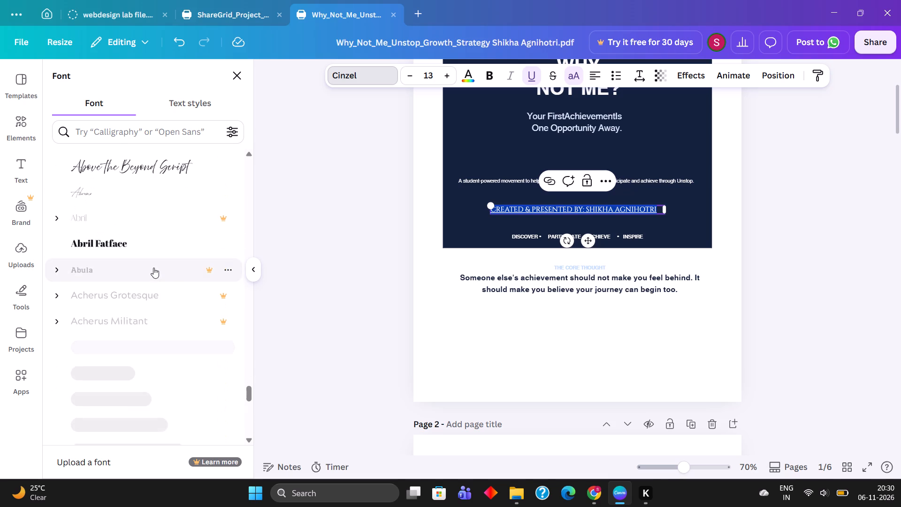
scroll(153, 268, down, 3)
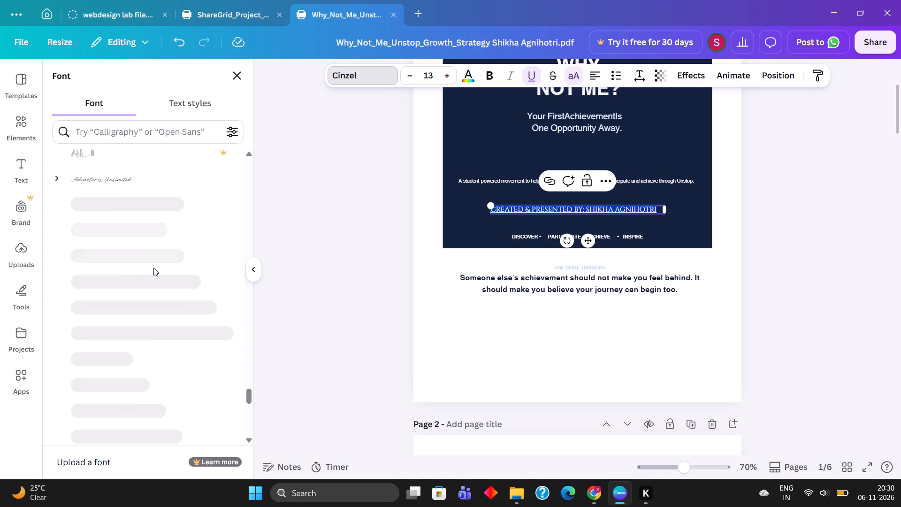
scroll(153, 268, down, 3)
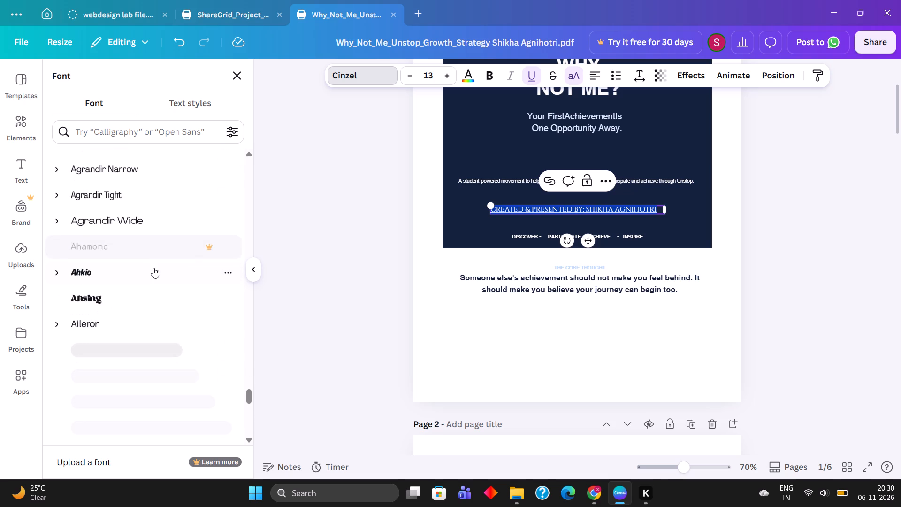
scroll(153, 268, down, 3)
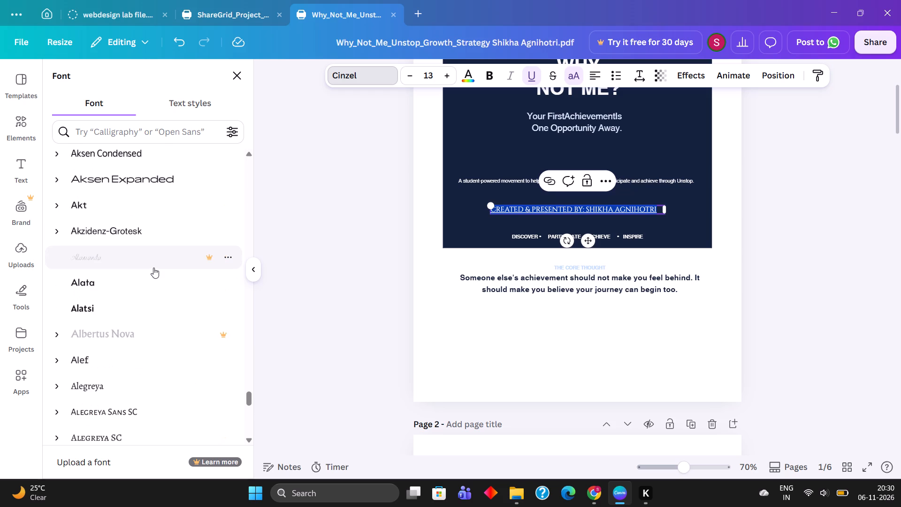
scroll(153, 268, down, 8)
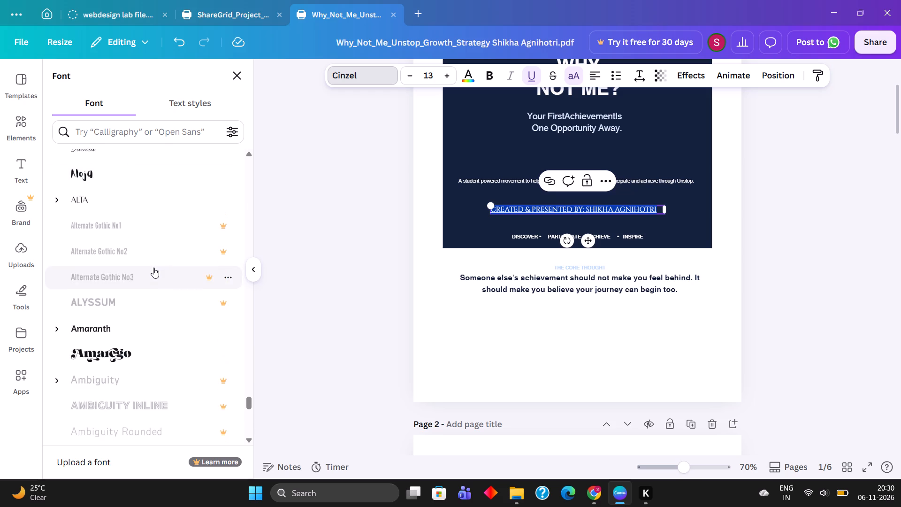
scroll(153, 268, down, 7)
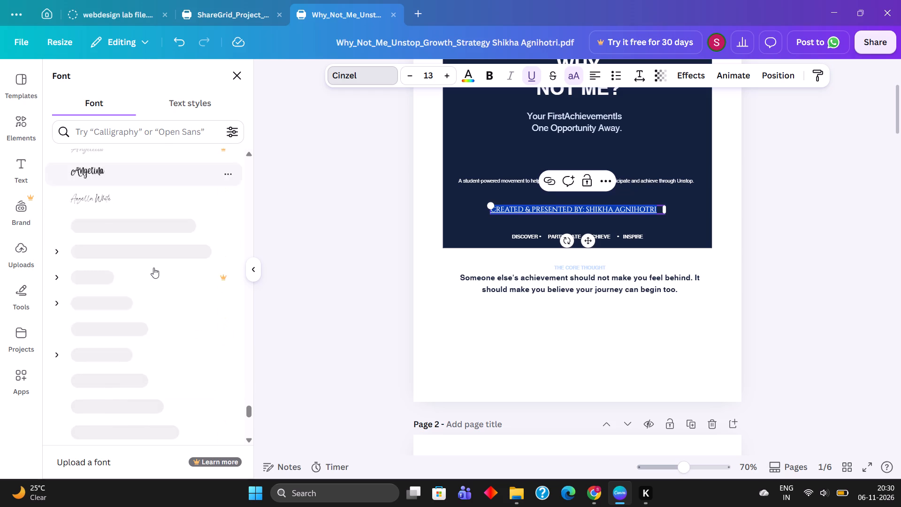
scroll(153, 268, down, 2)
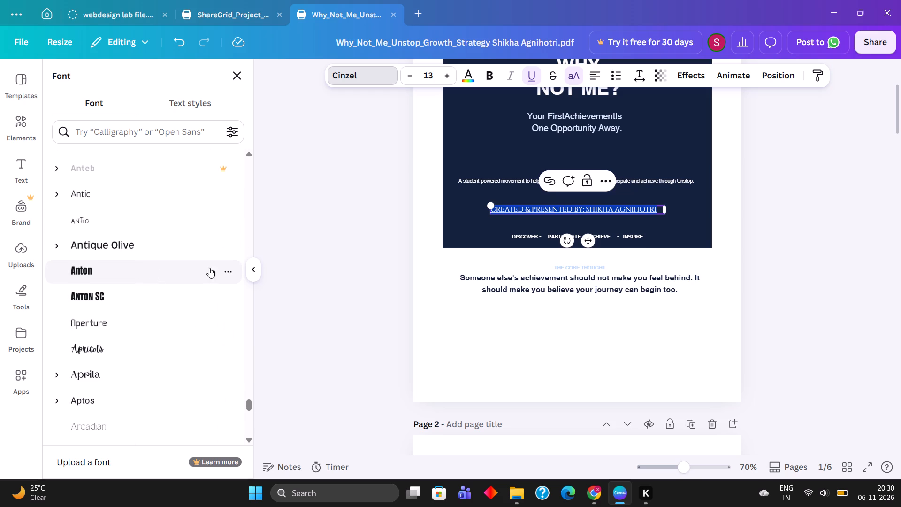
scroll(428, 350, up, 1)
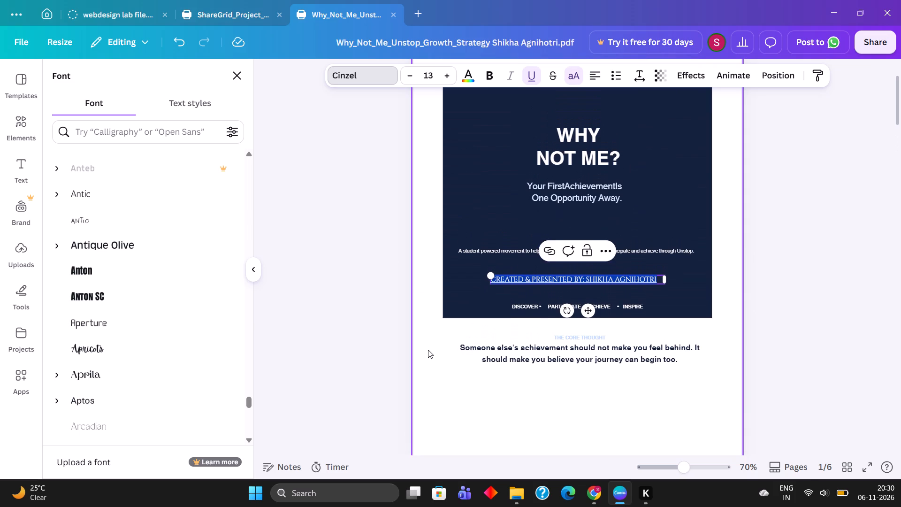
scroll(428, 350, up, 1)
scroll(143, 342, down, 5)
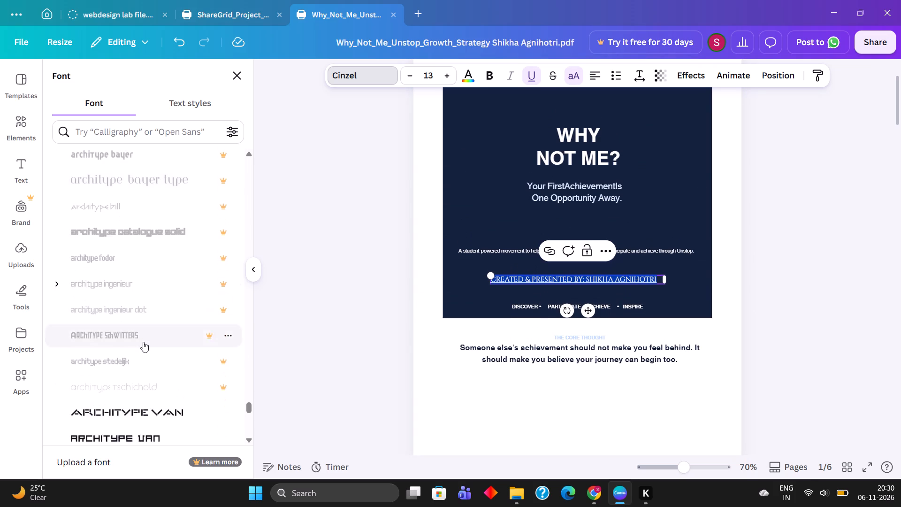
scroll(143, 342, down, 9)
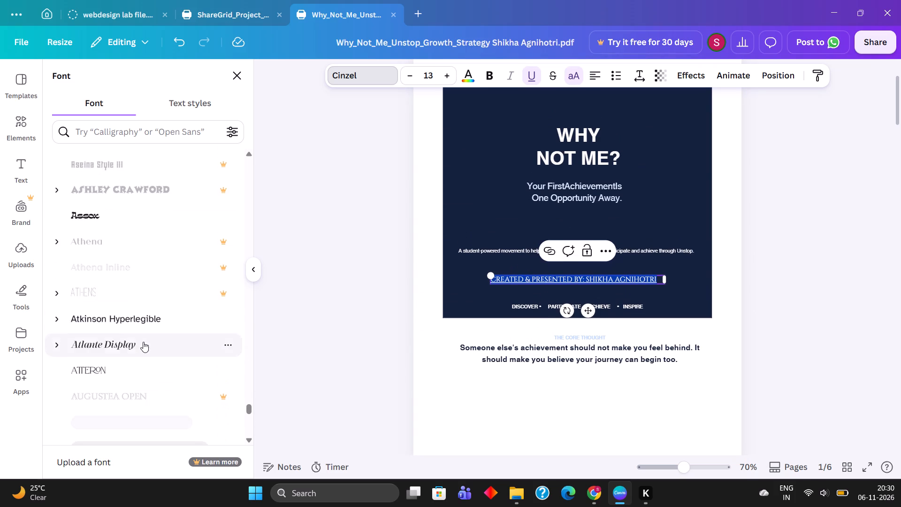
scroll(143, 342, down, 6)
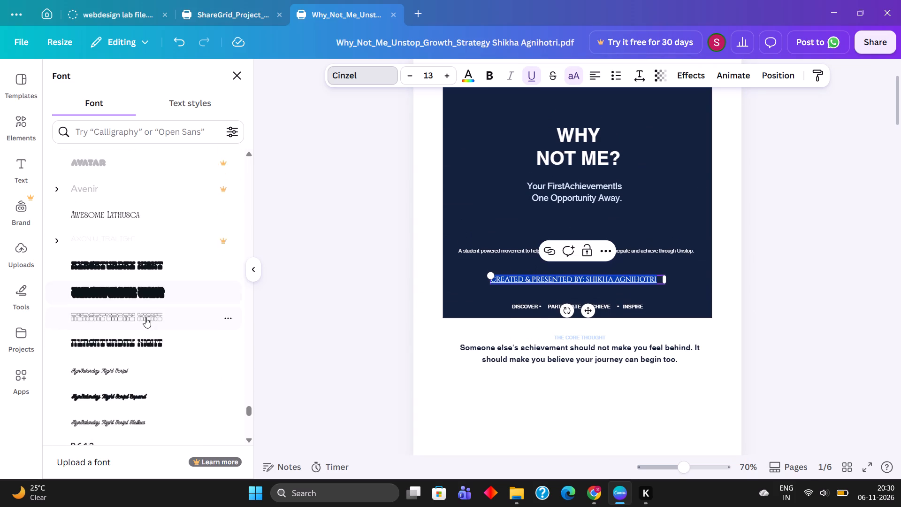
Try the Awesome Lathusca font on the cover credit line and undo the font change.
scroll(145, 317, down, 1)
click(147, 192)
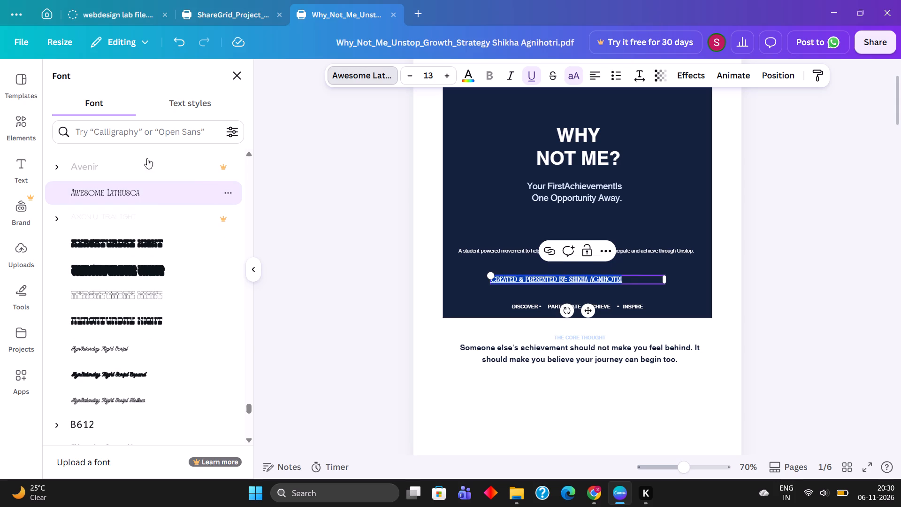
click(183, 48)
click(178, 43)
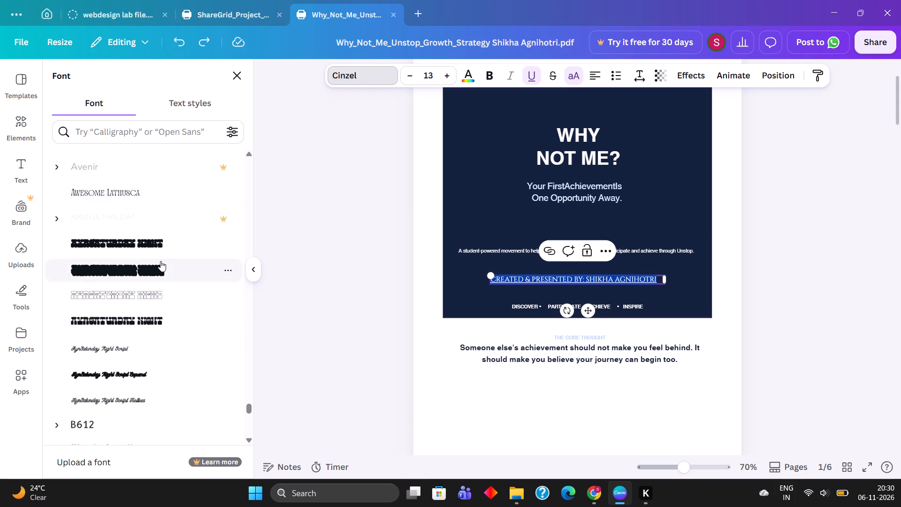
Look through the available fonts from Awesome Lathusca to Copperplate Gothic for an alternative for the cover credit line.
scroll(160, 261, down, 6)
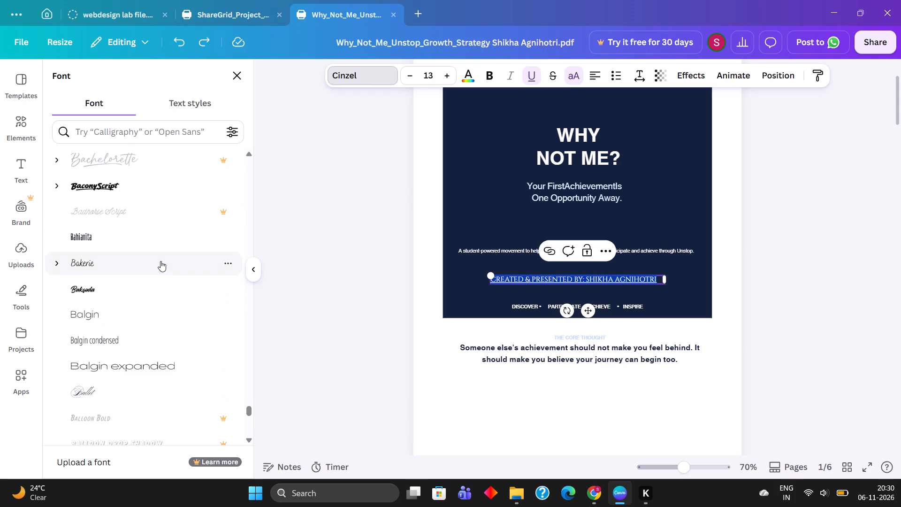
scroll(160, 261, down, 2)
scroll(160, 261, up, 1)
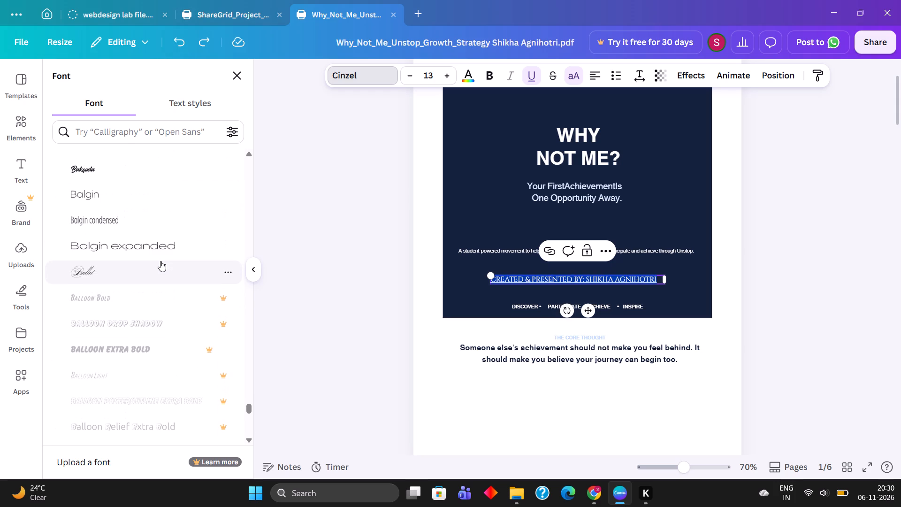
scroll(160, 261, down, 4)
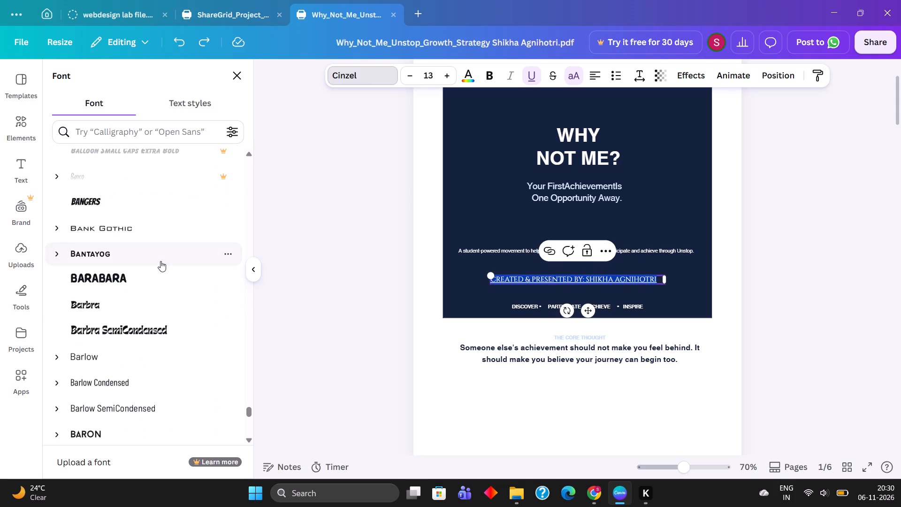
scroll(160, 261, down, 7)
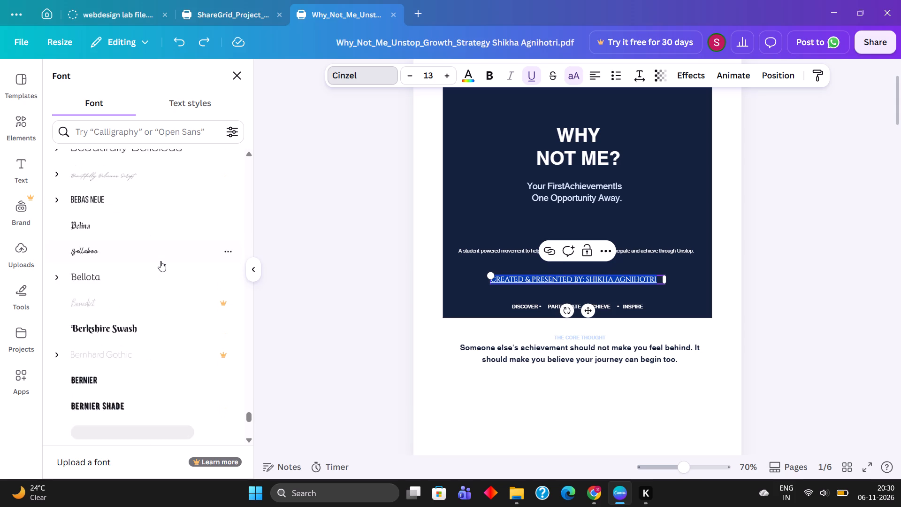
scroll(160, 261, down, 6)
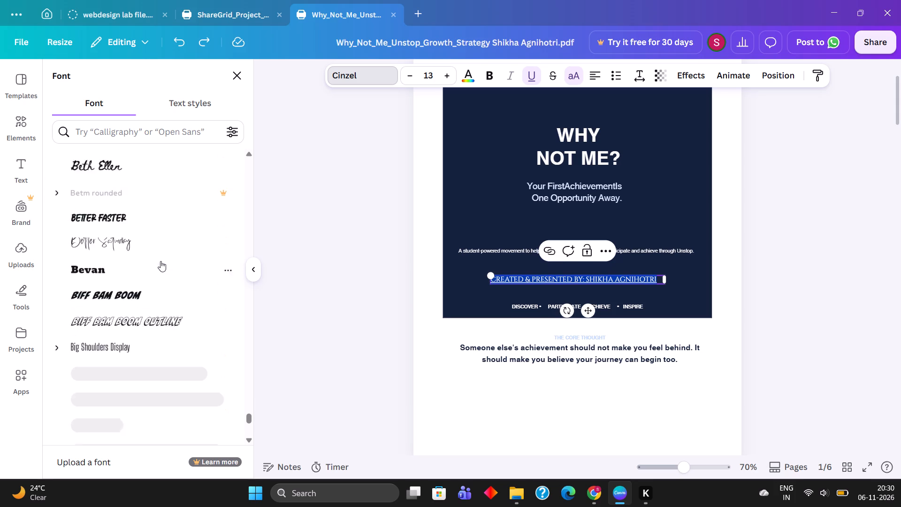
scroll(160, 261, down, 3)
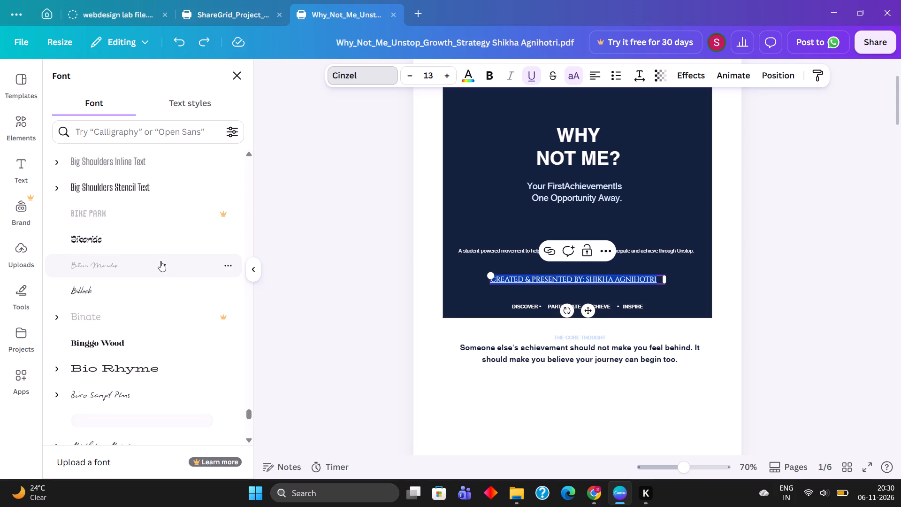
scroll(160, 261, down, 8)
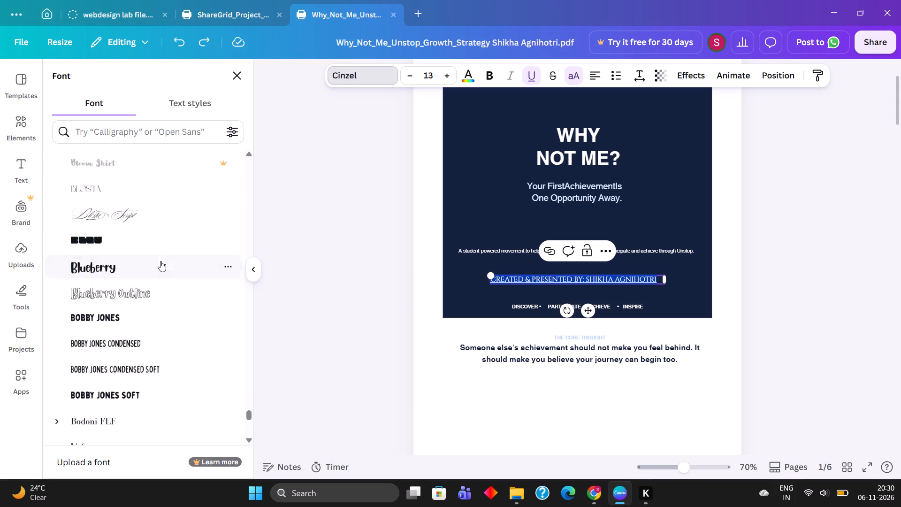
scroll(160, 261, down, 6)
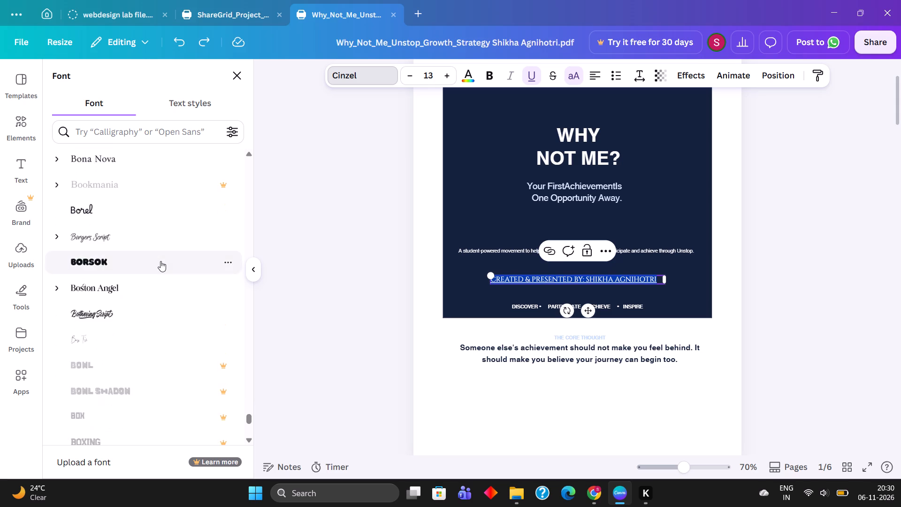
scroll(160, 261, down, 7)
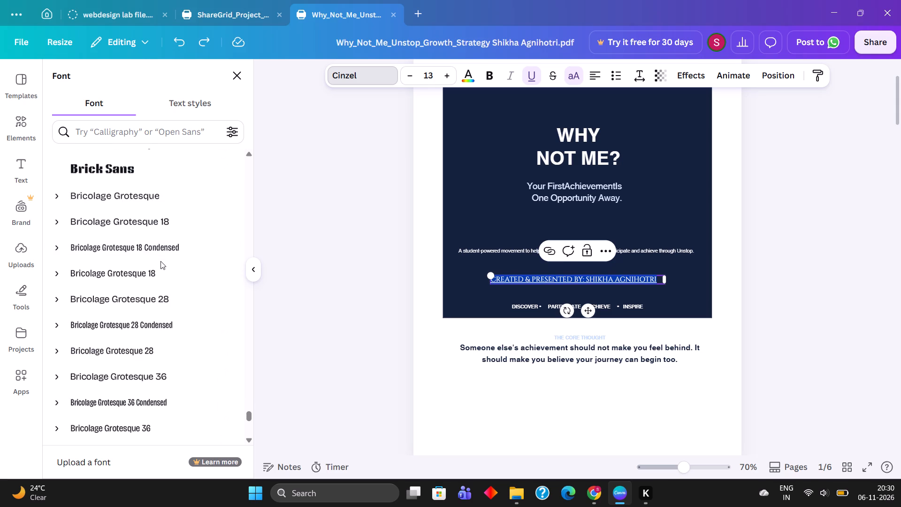
scroll(160, 261, down, 5)
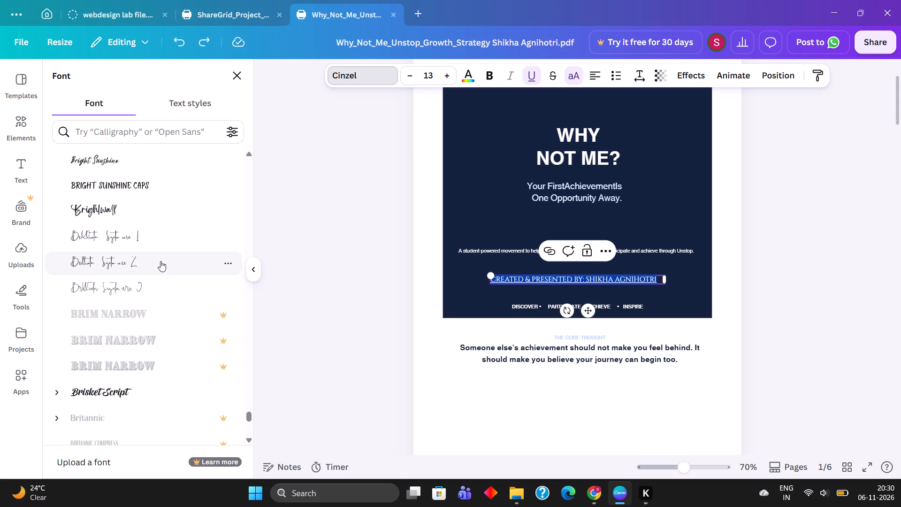
scroll(160, 261, up, 2)
scroll(160, 261, down, 2)
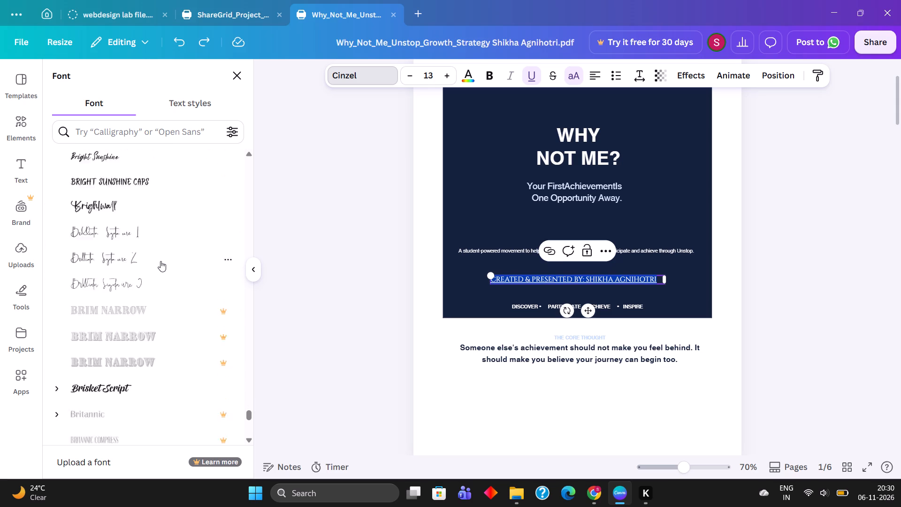
scroll(160, 261, down, 5)
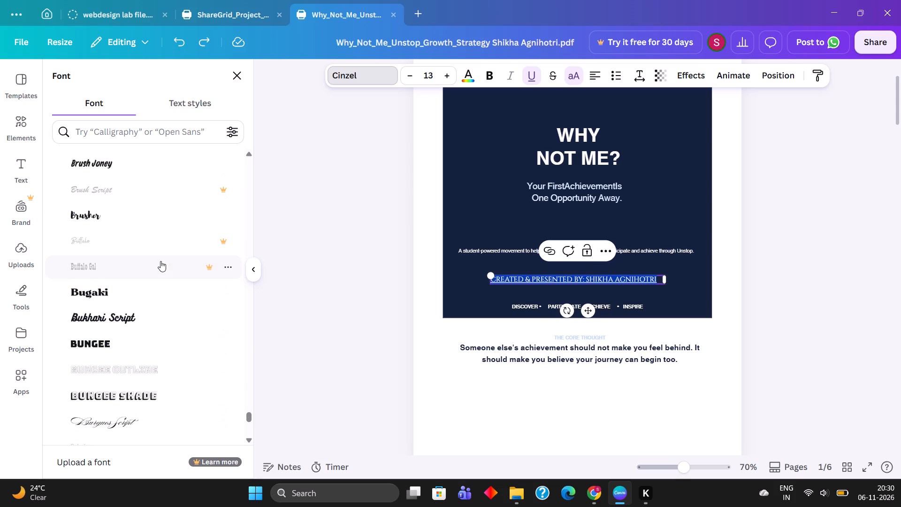
scroll(160, 261, down, 4)
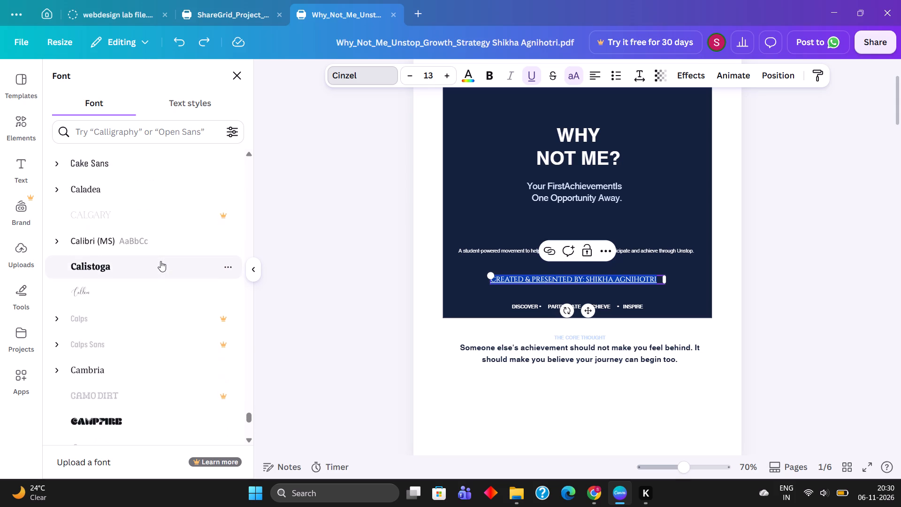
scroll(160, 261, down, 1)
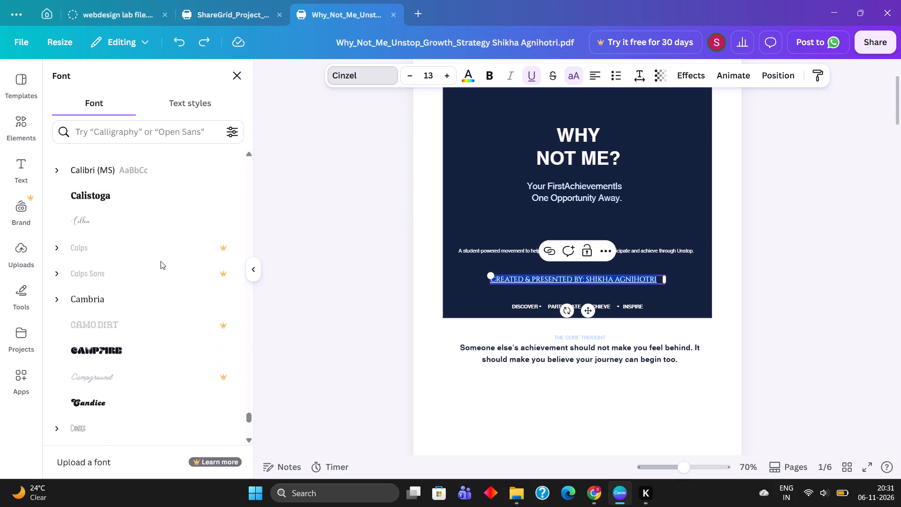
scroll(160, 261, down, 2)
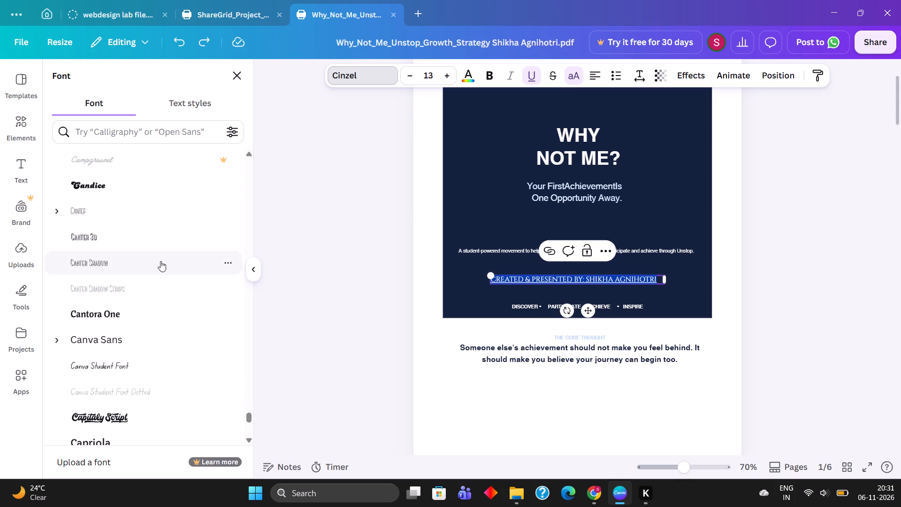
scroll(160, 261, down, 2)
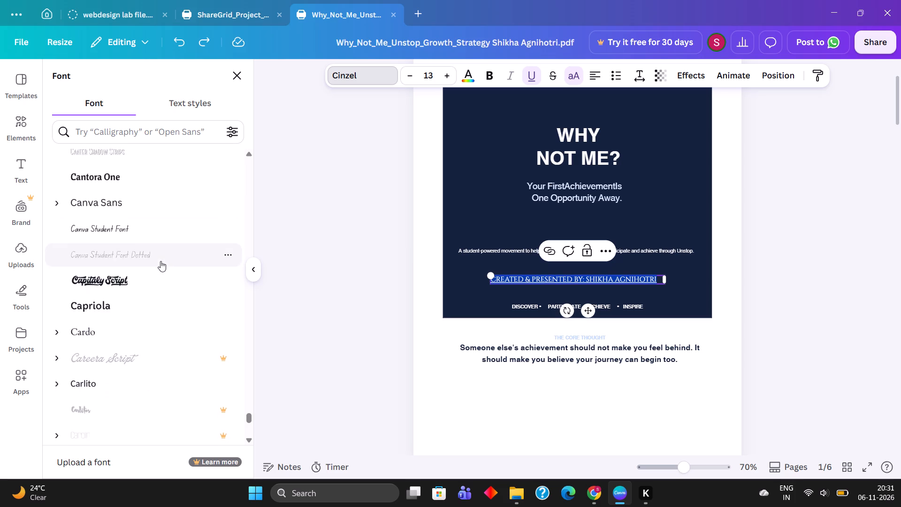
scroll(160, 261, down, 7)
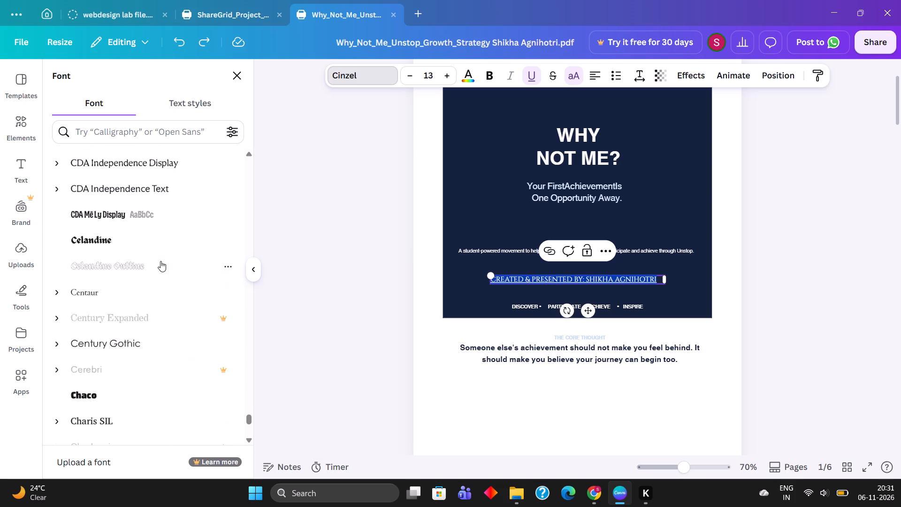
scroll(160, 261, down, 6)
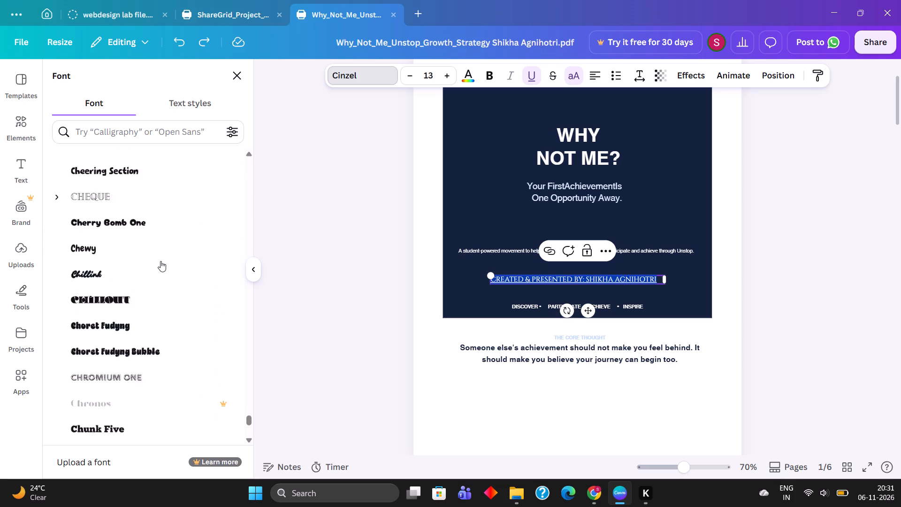
scroll(160, 261, down, 7)
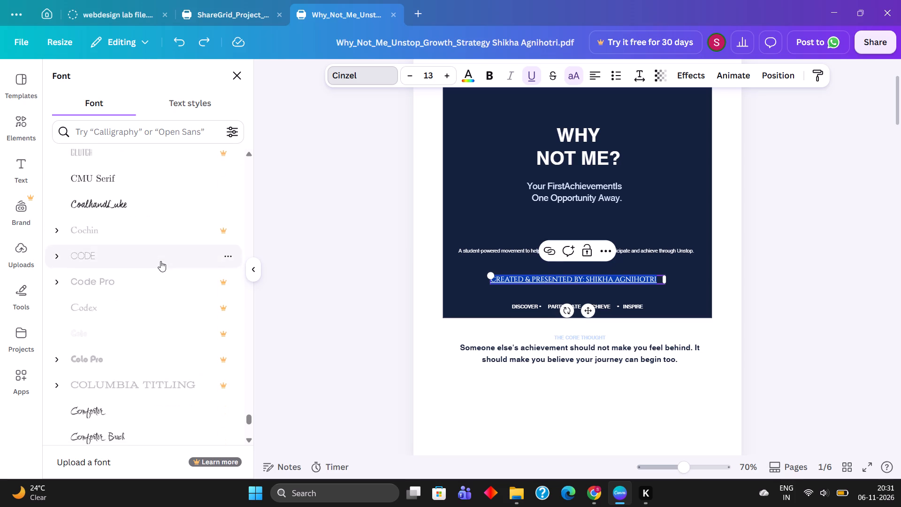
scroll(160, 261, down, 4)
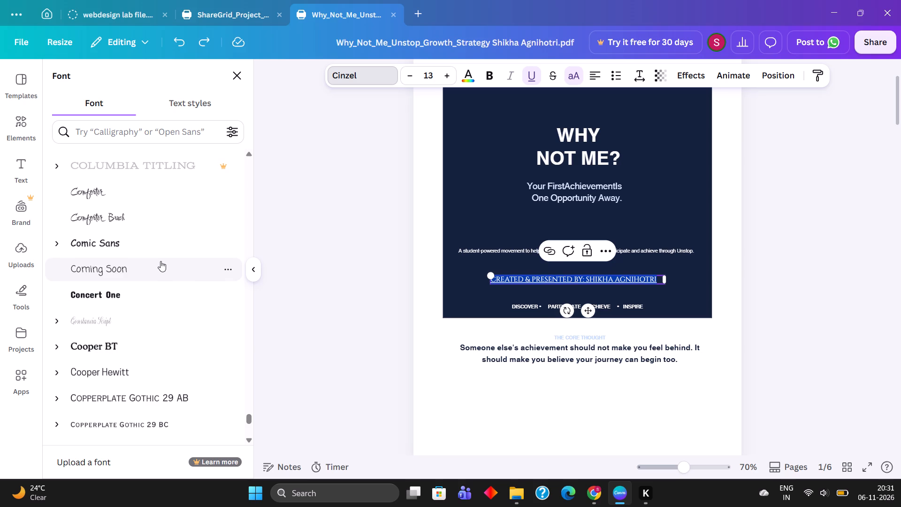
click(352, 221)
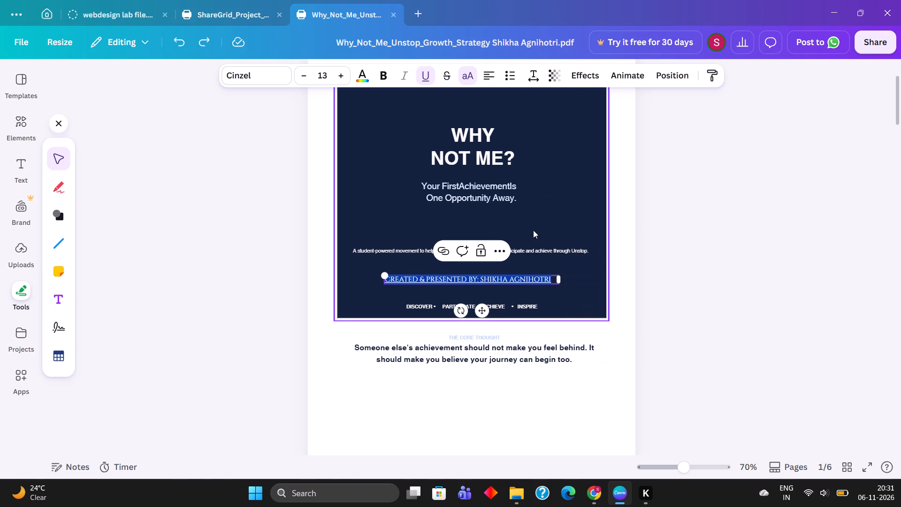
click(695, 283)
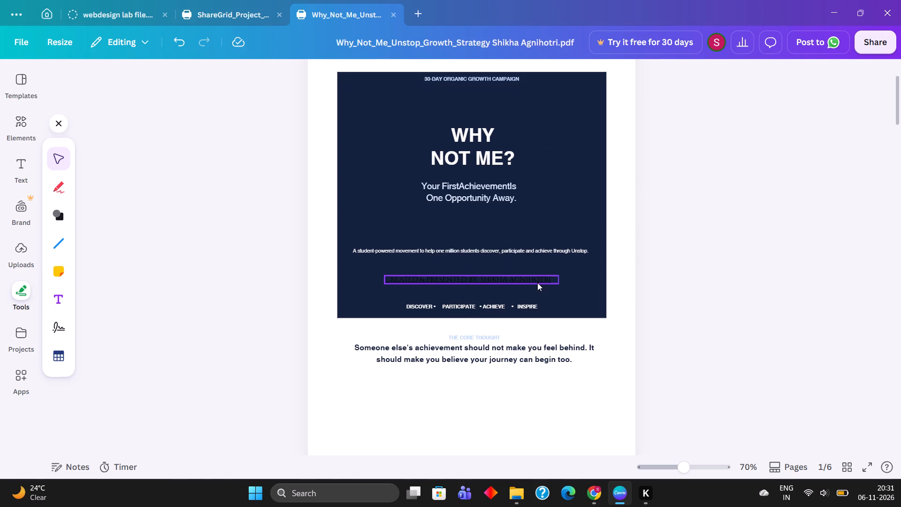
Try light blue and yellow on the full cover credit line and set its text colour to white (#ffffff).
double_click(533, 280)
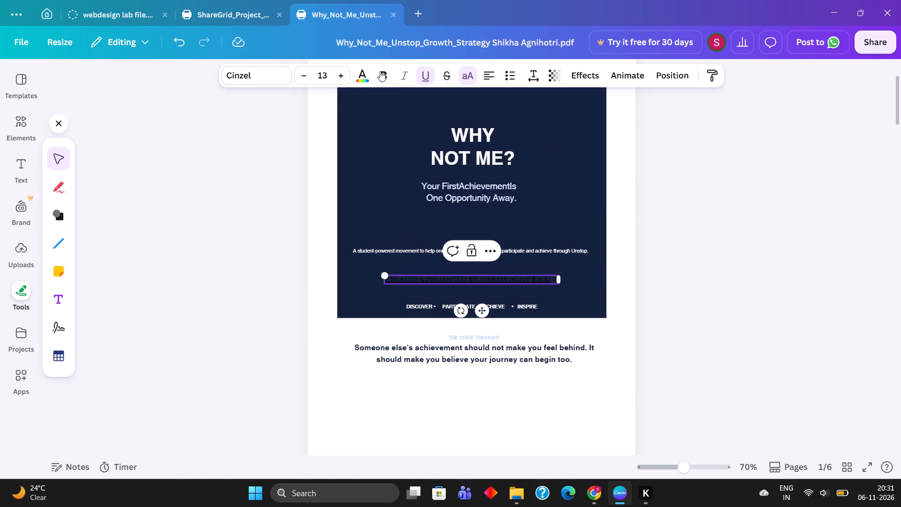
click(362, 69)
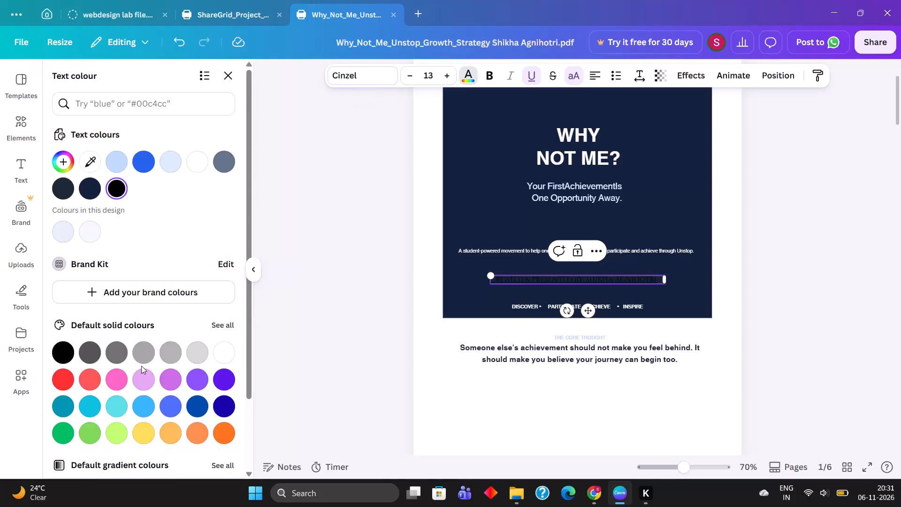
scroll(141, 366, down, 1)
click(138, 316)
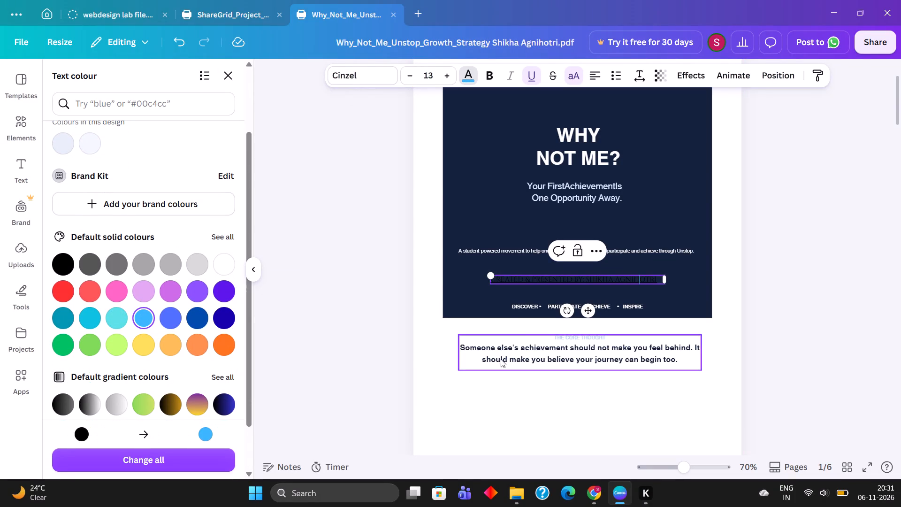
triple_click(656, 280)
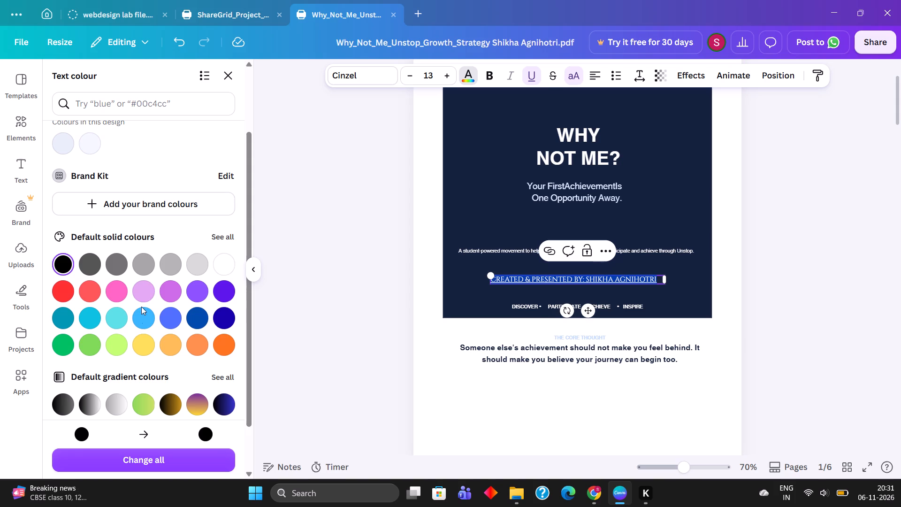
click(146, 318)
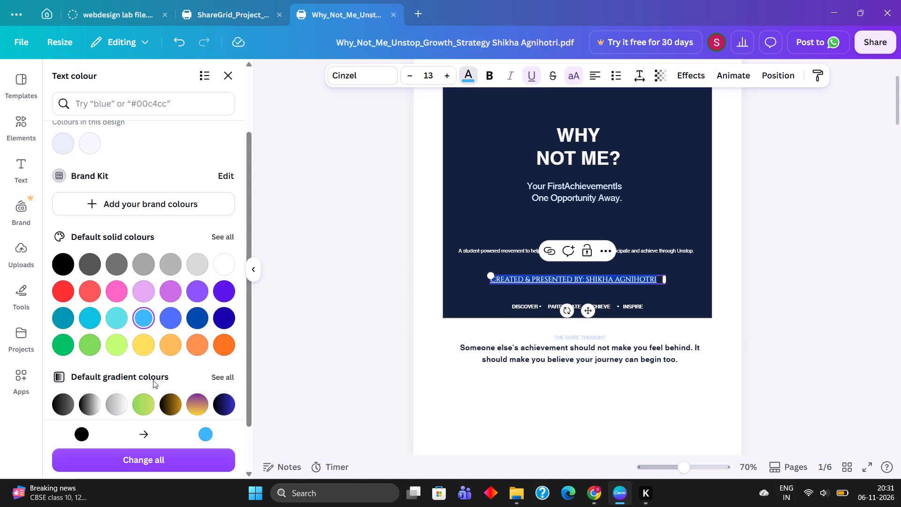
scroll(153, 380, down, 1)
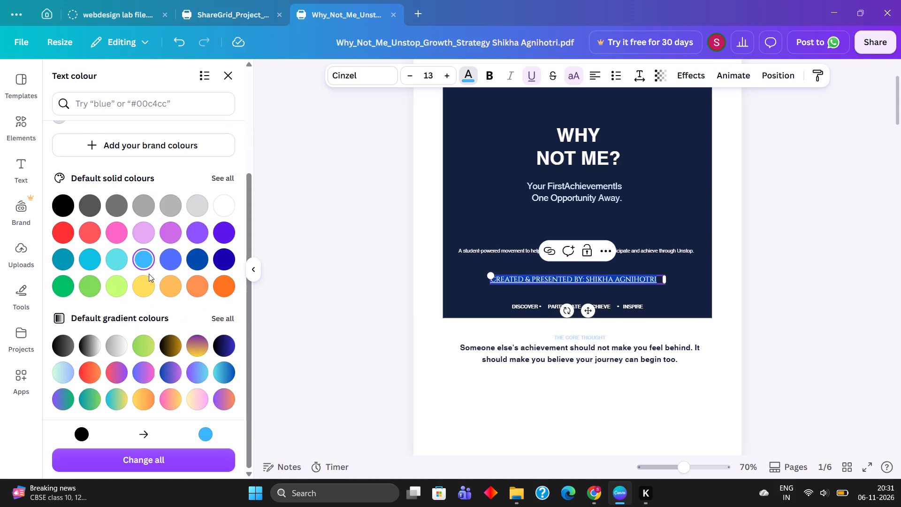
click(147, 286)
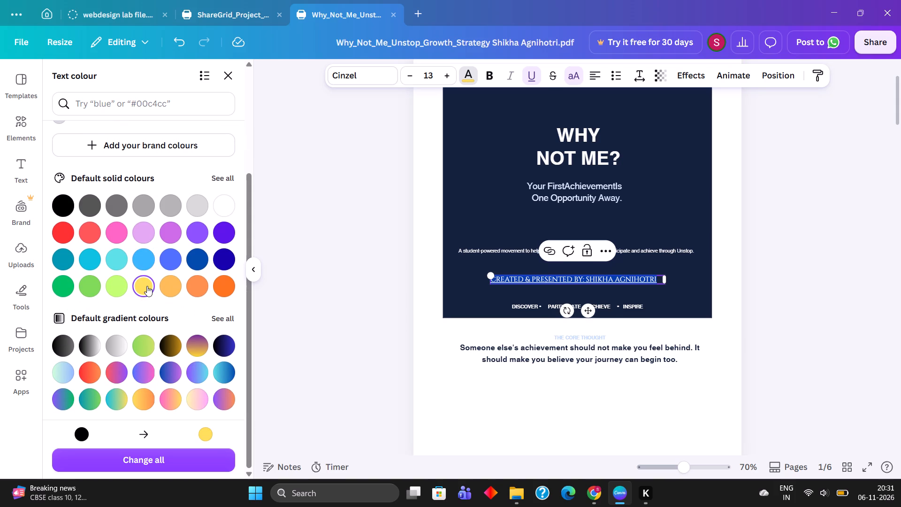
scroll(206, 264, down, 2)
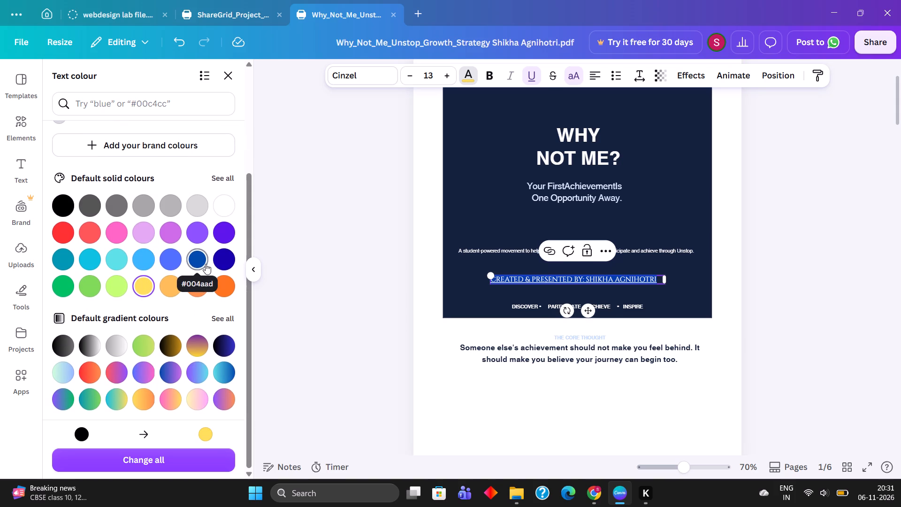
scroll(193, 288, up, 1)
scroll(149, 314, down, 3)
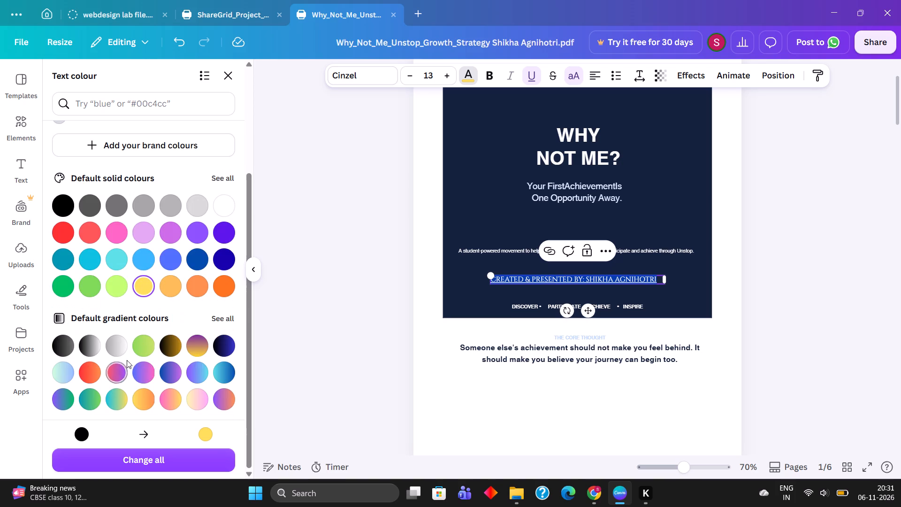
scroll(208, 250, up, 1)
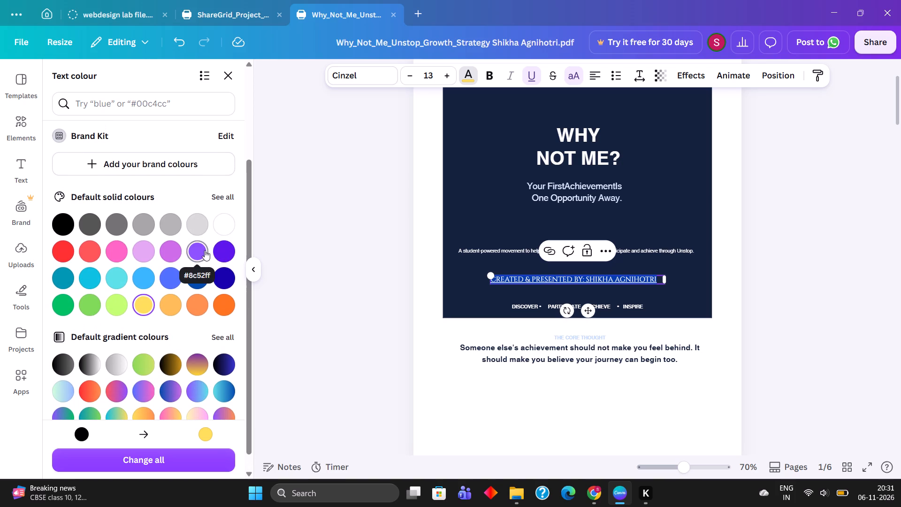
click(227, 222)
click(294, 248)
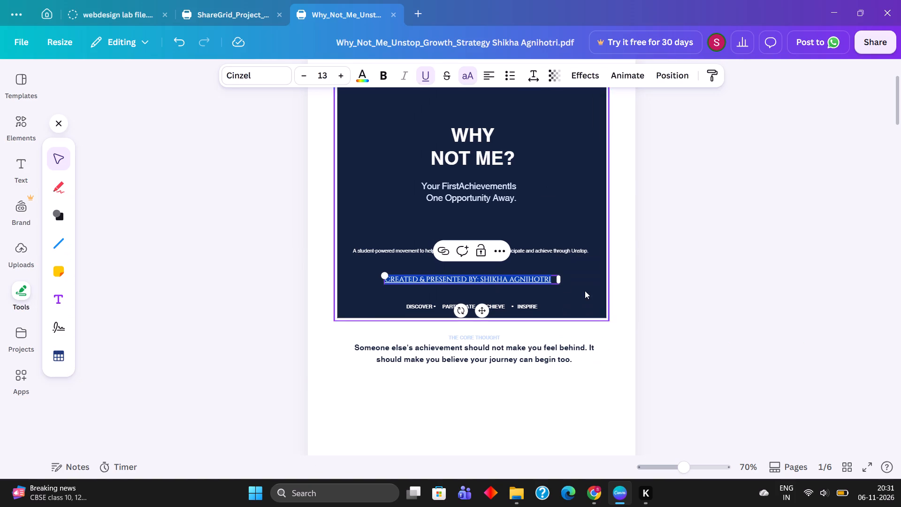
click(727, 284)
Remove the underline from the cover credit line.
click(539, 277)
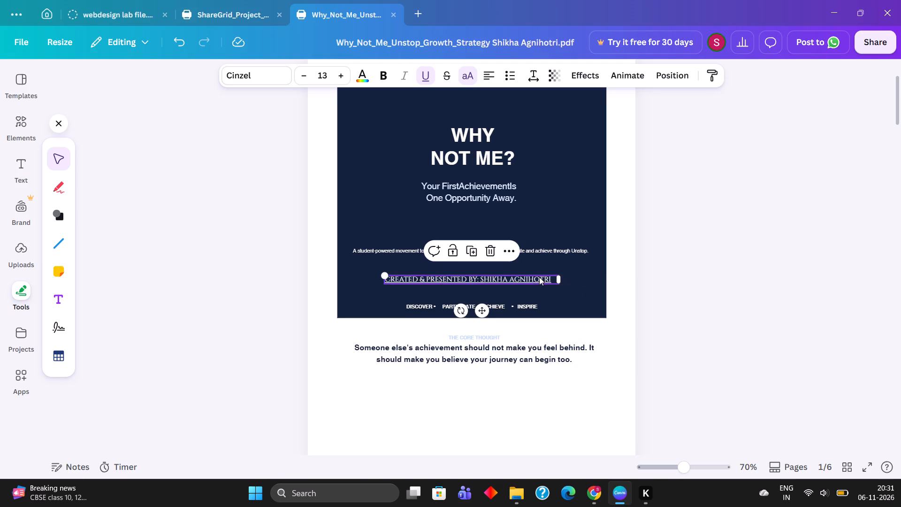
click(428, 76)
click(700, 258)
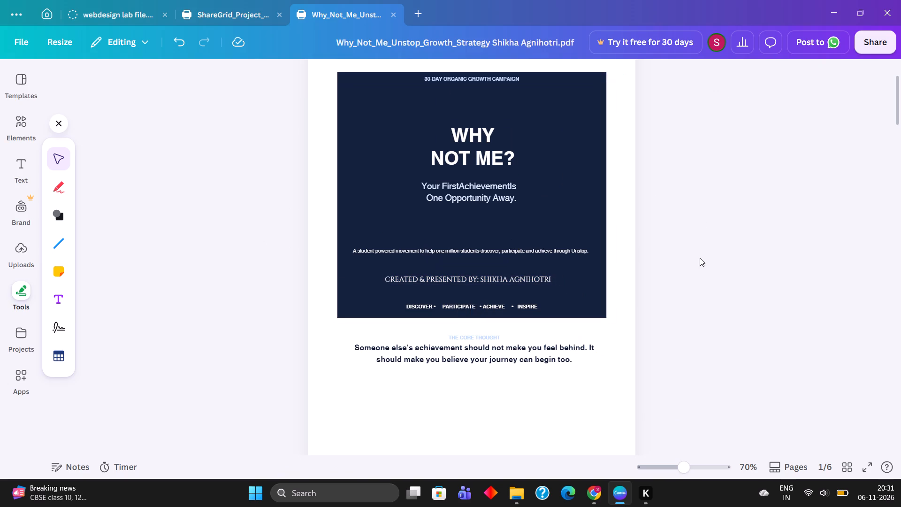
Nudge the cover credit line sideways so it sits centred in the navy cover block.
drag(541, 274, 546, 274)
click(705, 281)
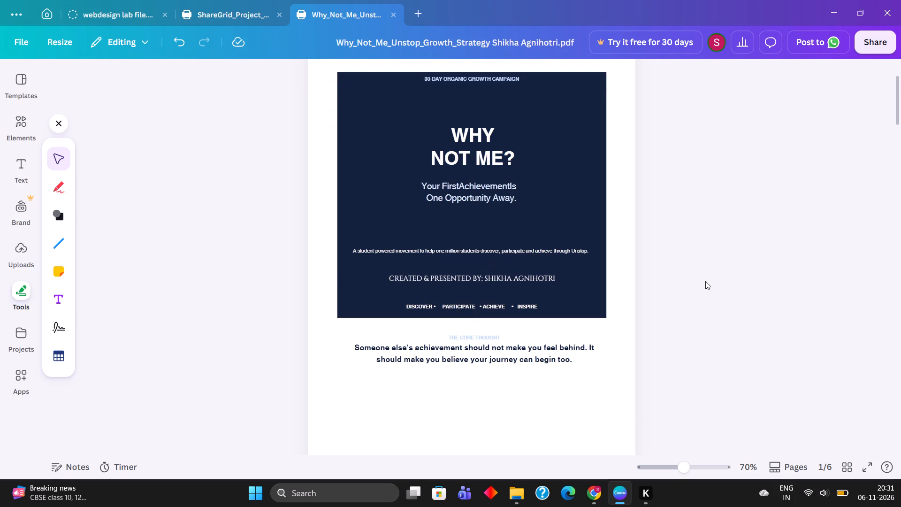
Download all pages of the design as a digital PDF and save it in Downloads under the suggested file name.
scroll(705, 281, up, 2)
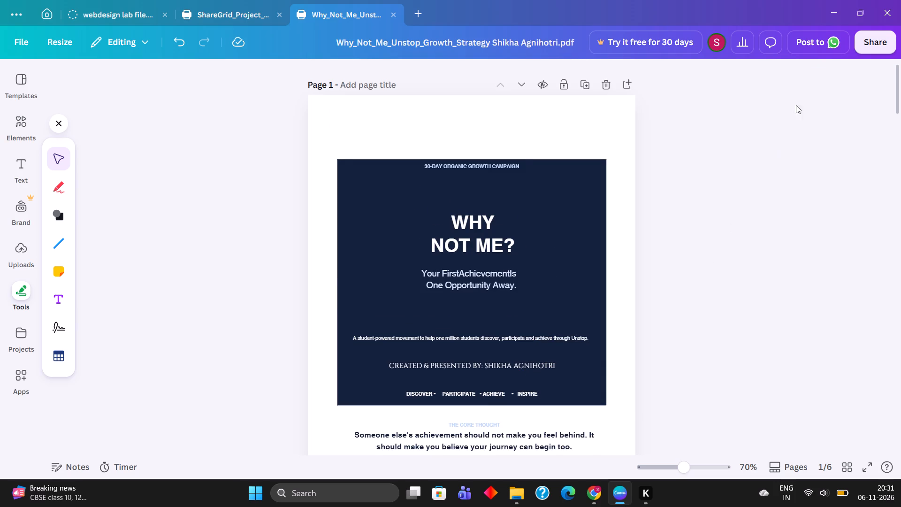
click(888, 34)
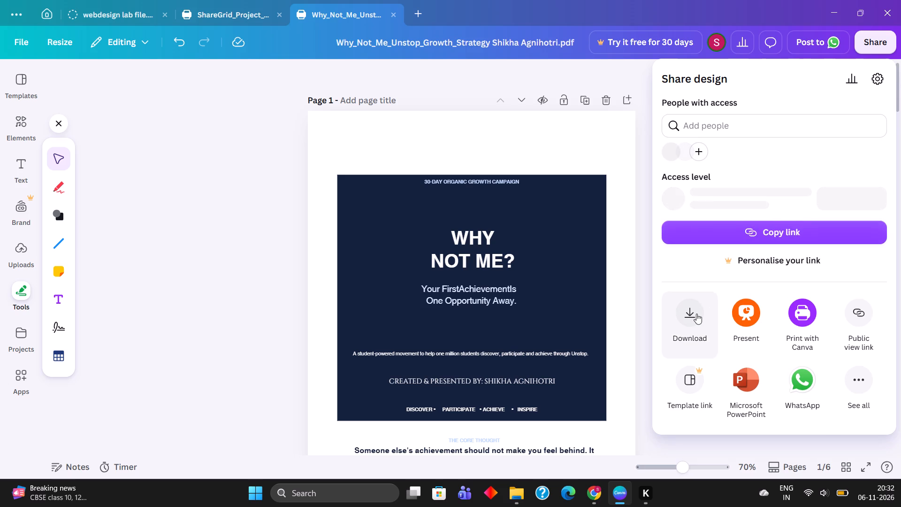
click(696, 314)
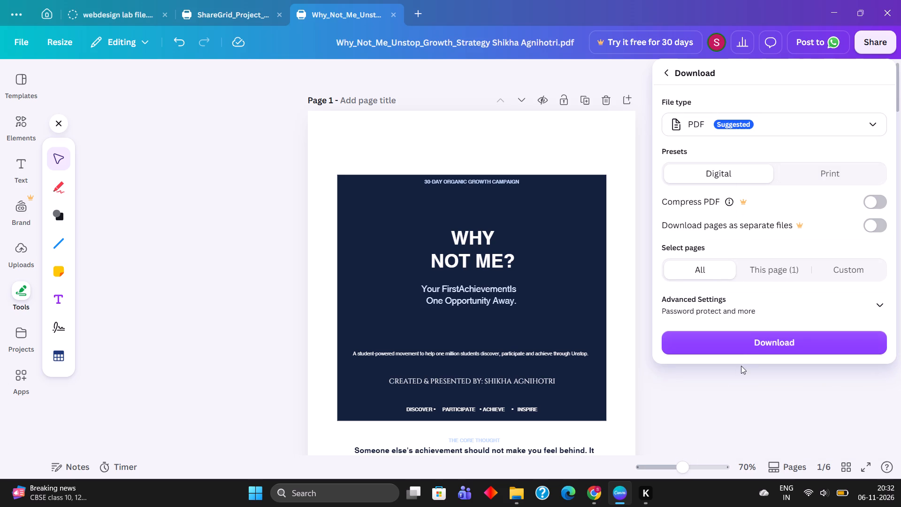
click(738, 346)
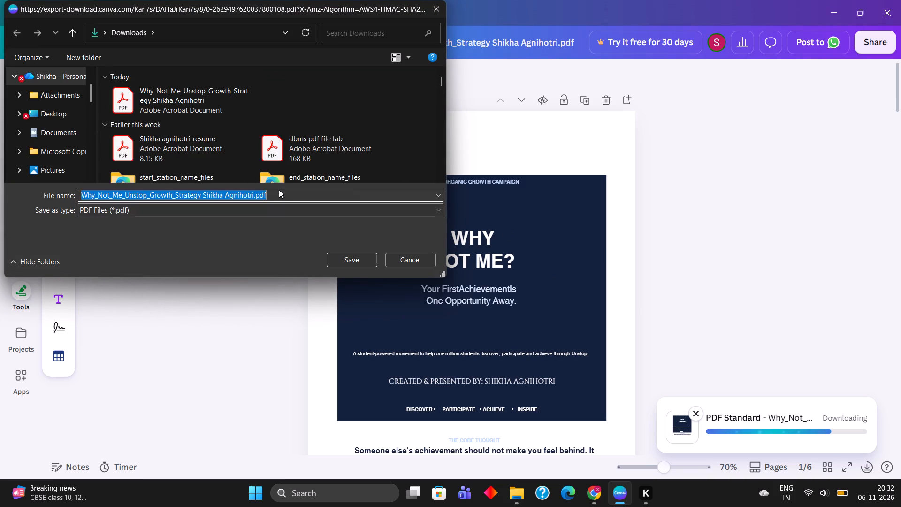
key(Return)
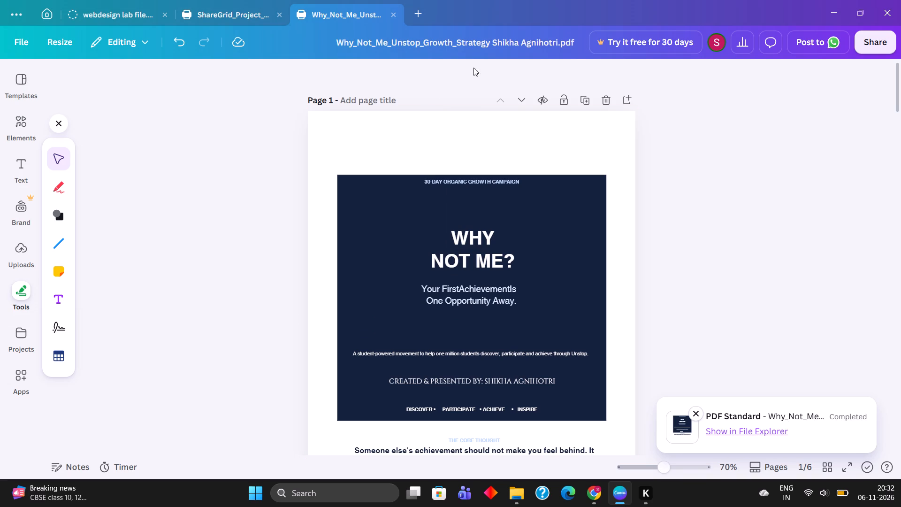
click(896, 0)
click(554, 270)
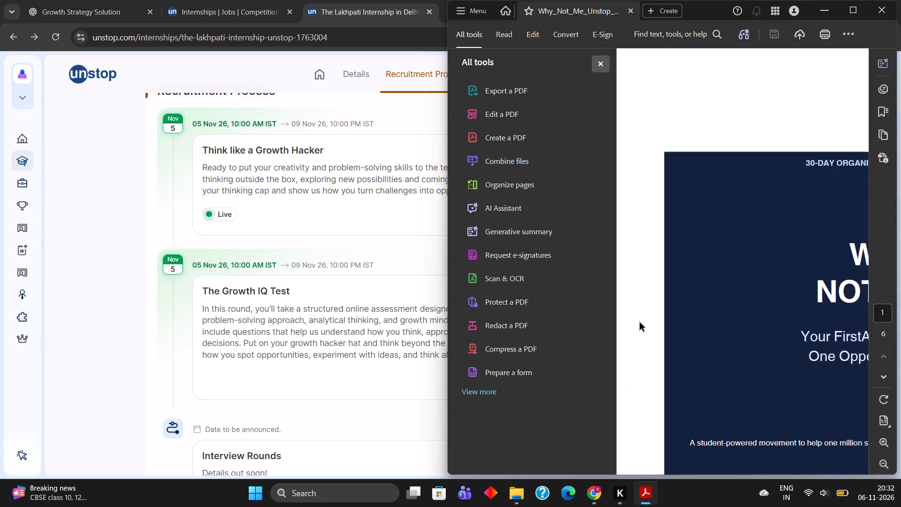
click(601, 71)
scroll(666, 298, down, 4)
scroll(666, 298, up, 1)
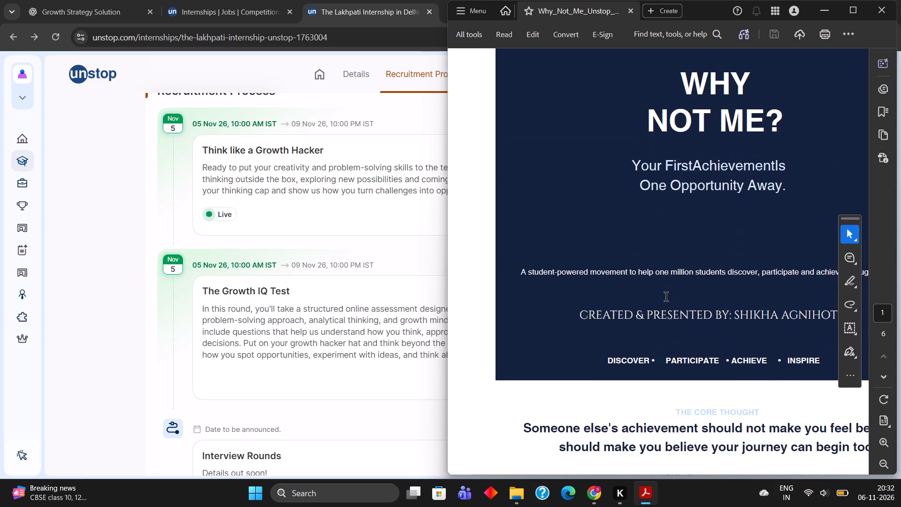
scroll(666, 298, up, 2)
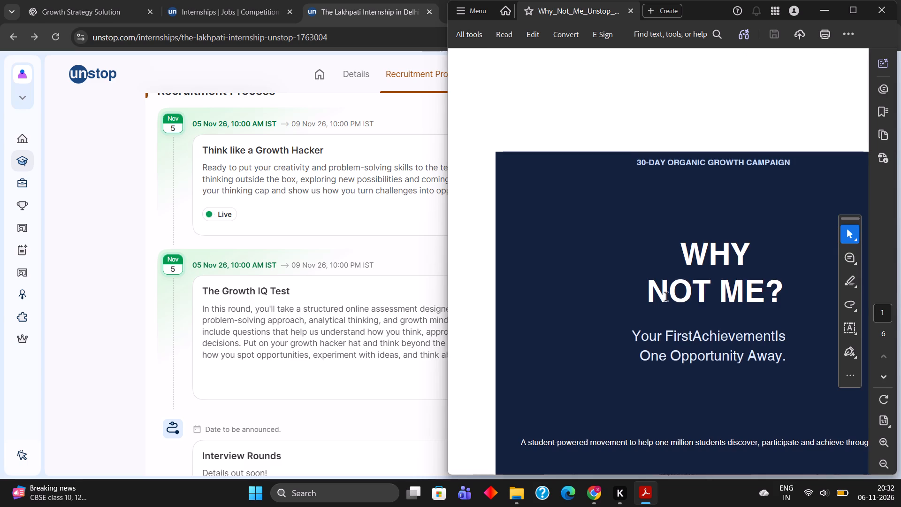
scroll(666, 298, up, 2)
scroll(666, 298, down, 2)
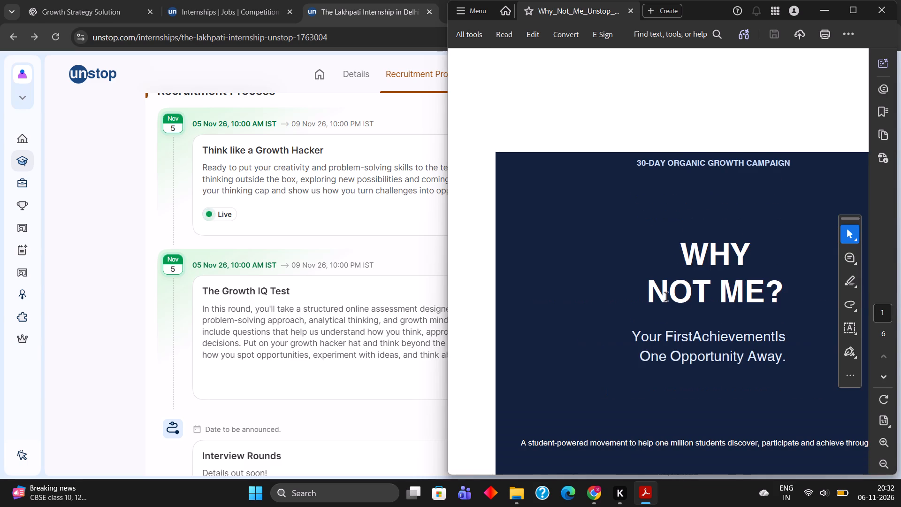
scroll(666, 298, up, 4)
click(883, 8)
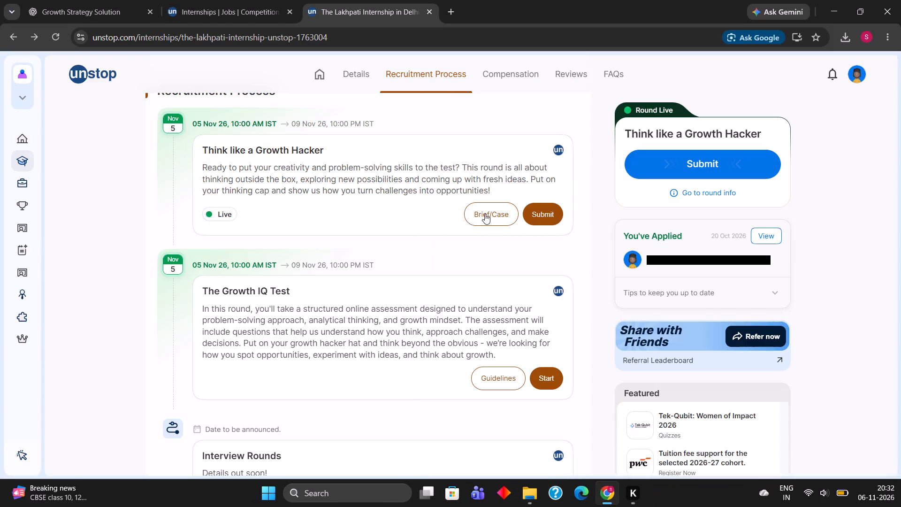
Upload the newly exported Why Not Me strategy PDF for the Think like a Growth Hacker round, previewing it first, and submit the entry.
click(534, 214)
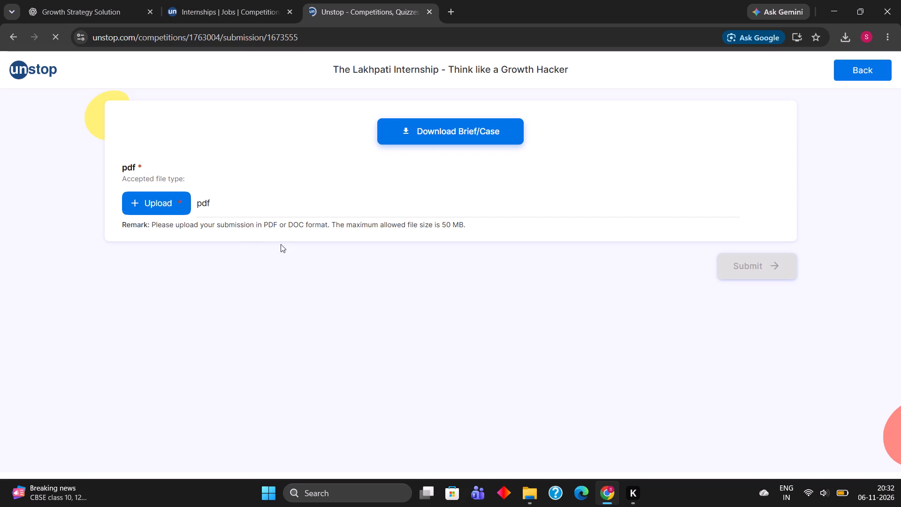
click(176, 202)
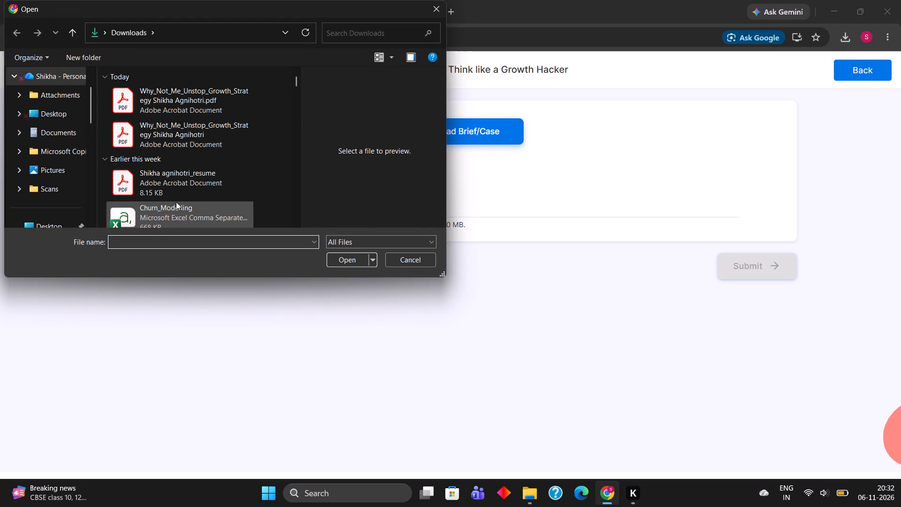
click(189, 101)
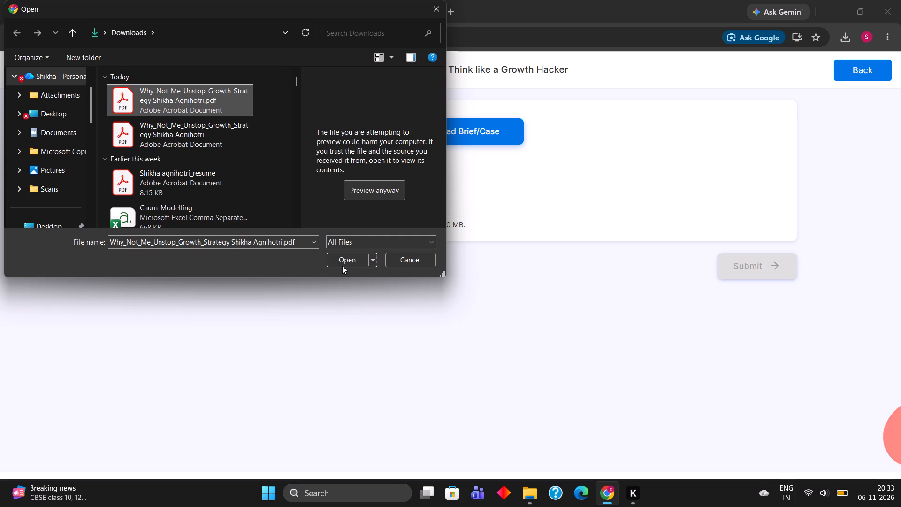
click(376, 189)
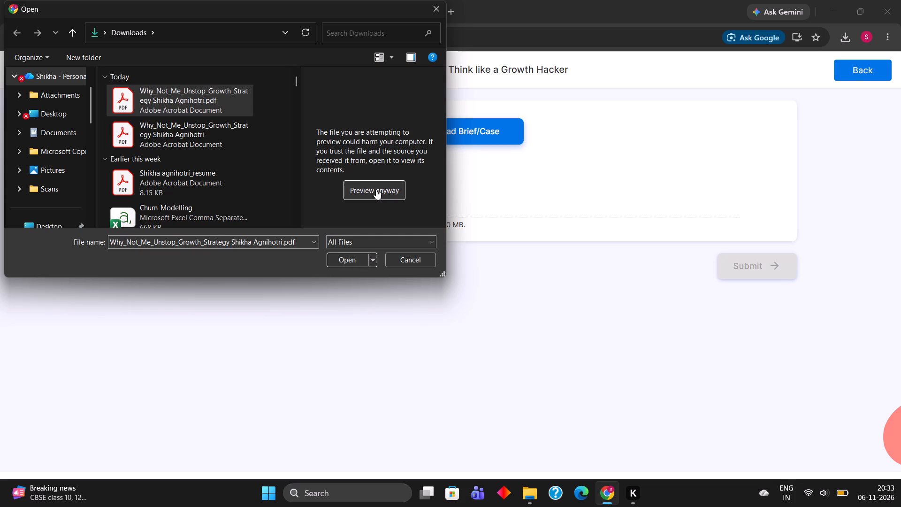
scroll(376, 189, up, 1)
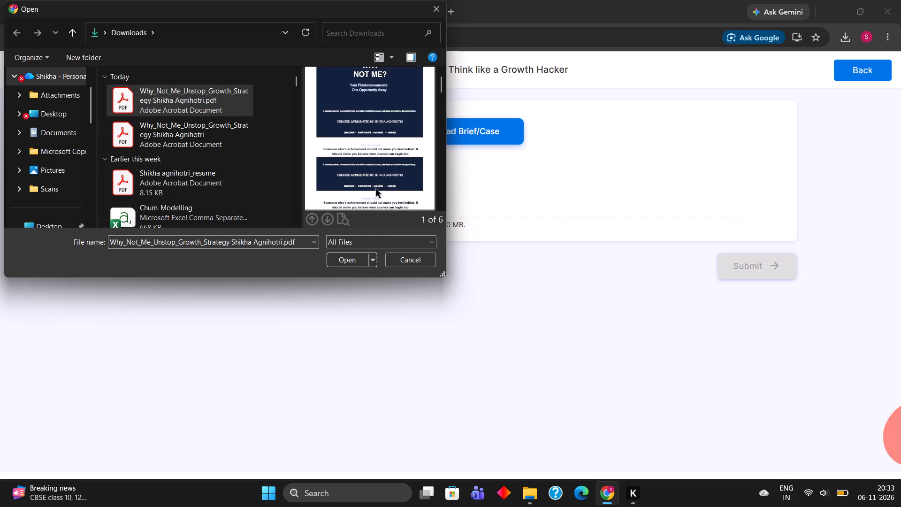
scroll(376, 189, up, 1)
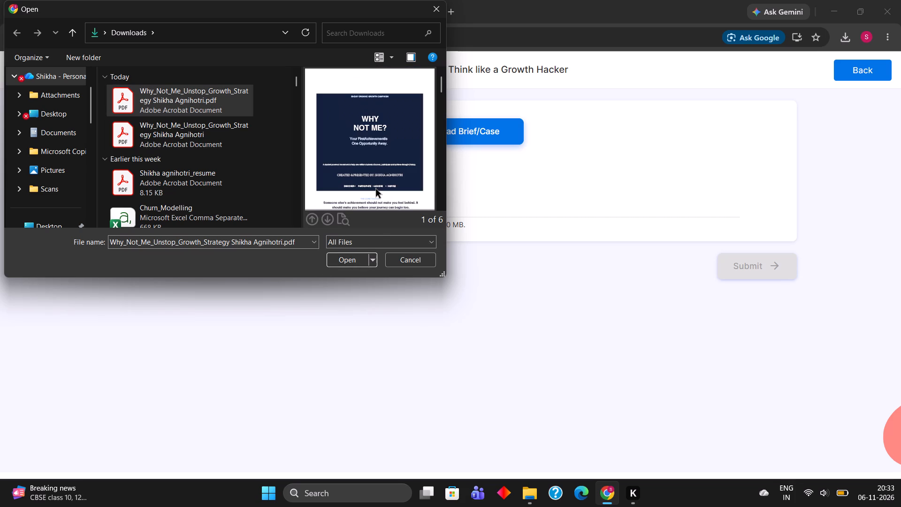
click(354, 261)
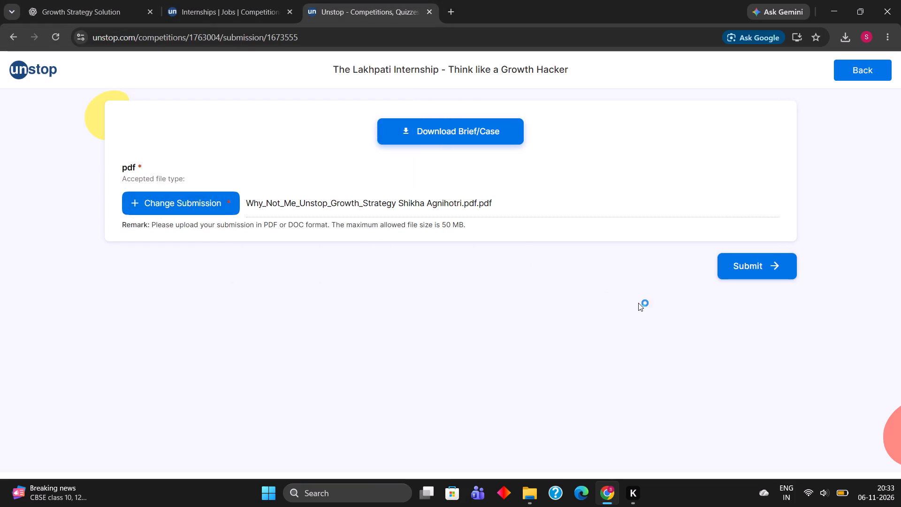
click(734, 276)
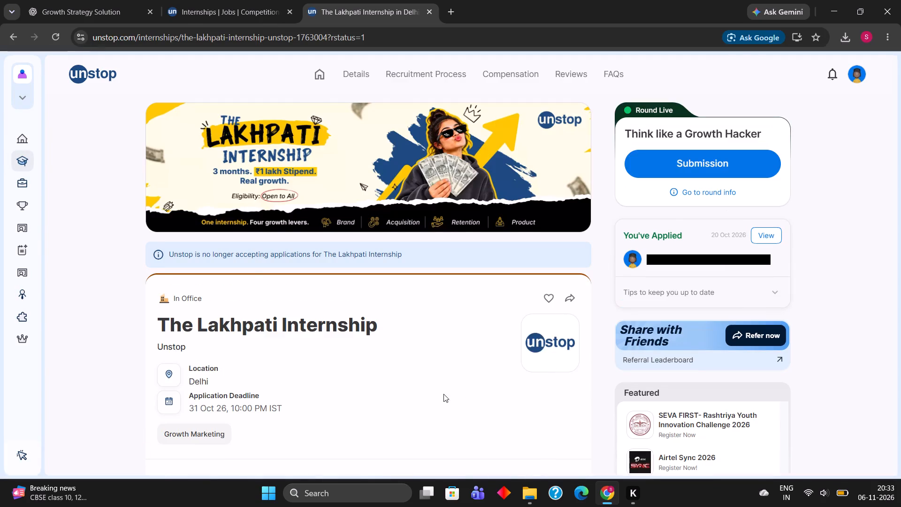
Open the Think like a Growth Hacker submission and examine the uploaded PDF's cover credit line and the page 2 footer credit.
scroll(443, 394, down, 9)
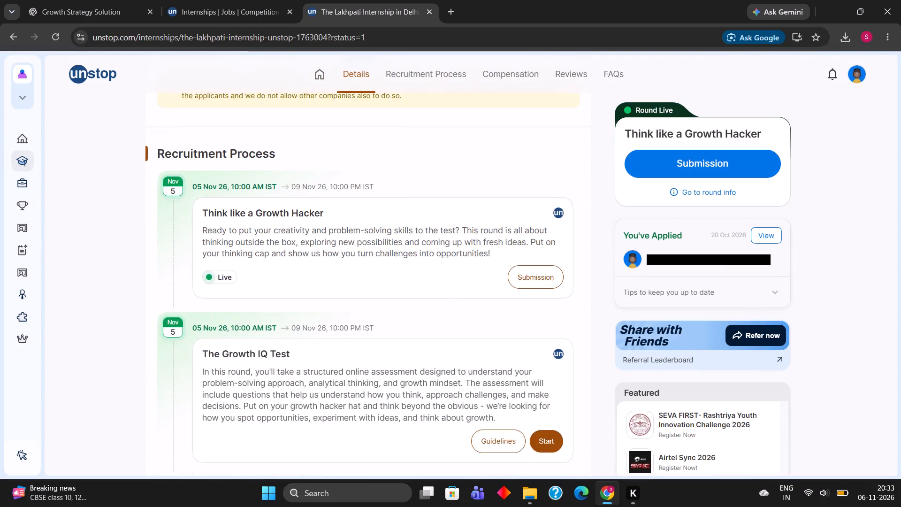
scroll(443, 394, down, 1)
click(535, 212)
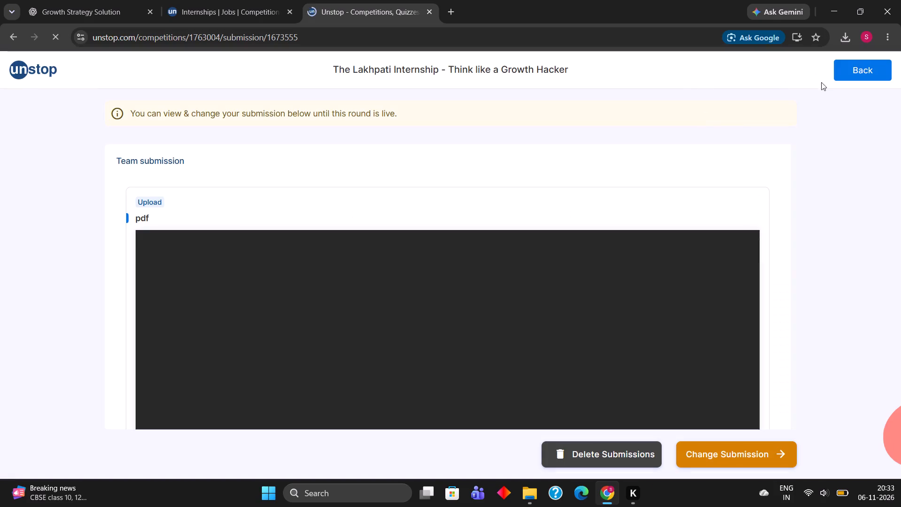
scroll(617, 300, down, 2)
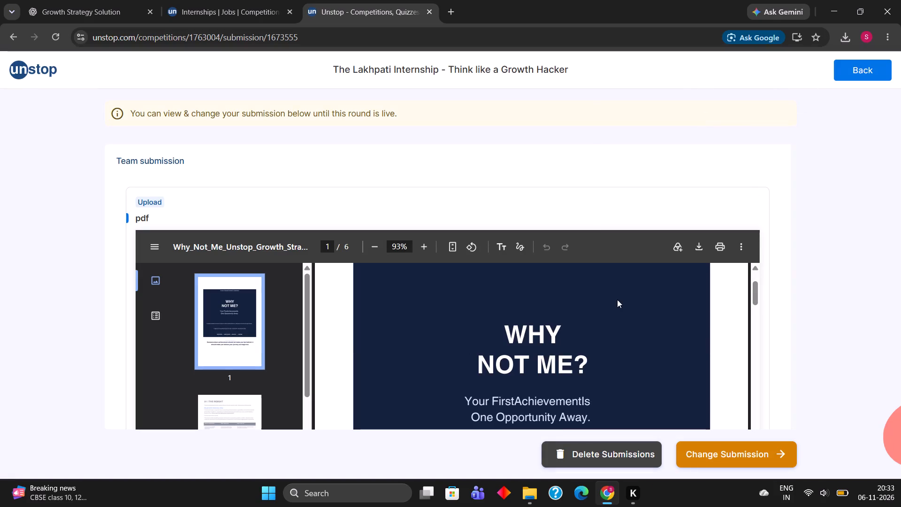
scroll(804, 267, down, 3)
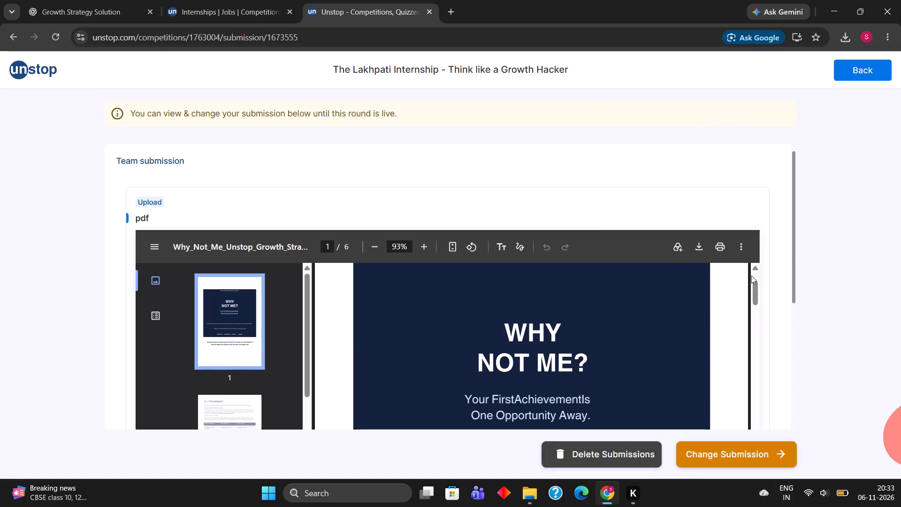
scroll(643, 338, down, 1)
scroll(643, 338, up, 1)
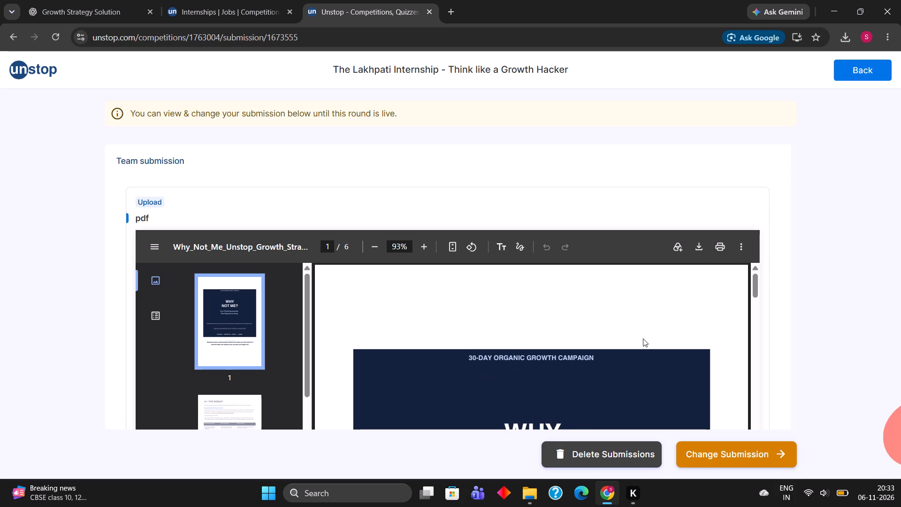
scroll(643, 338, up, 1)
scroll(643, 338, down, 5)
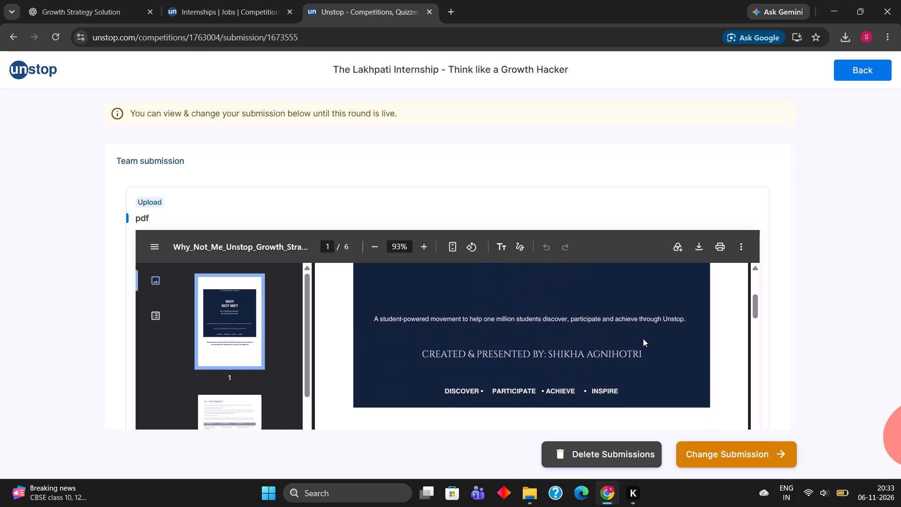
scroll(643, 338, down, 5)
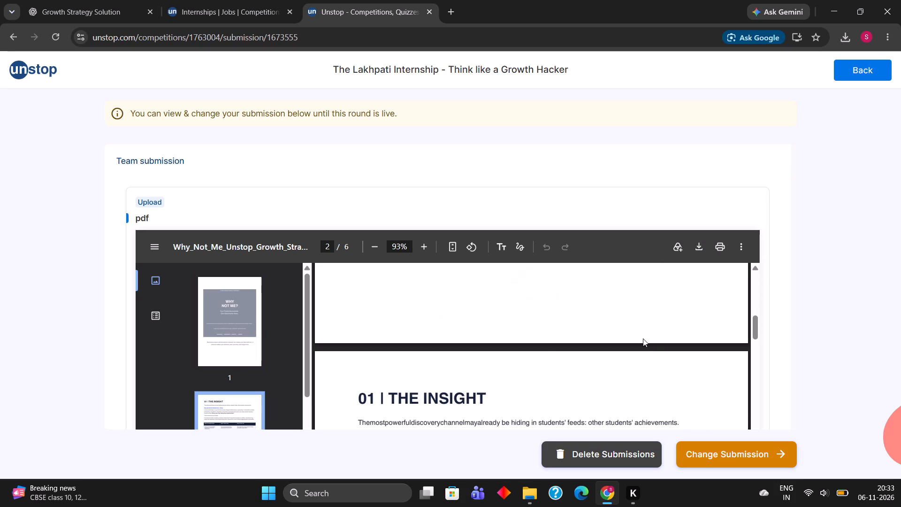
scroll(643, 338, down, 5)
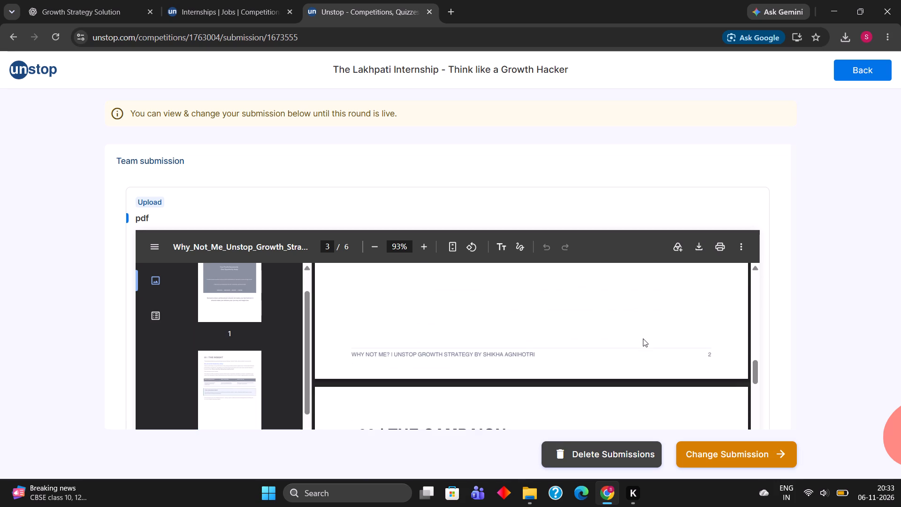
Read through page 2, The Insight, in the submitted PDF, from the discovery story to The Strategic Shift.
scroll(643, 338, up, 5)
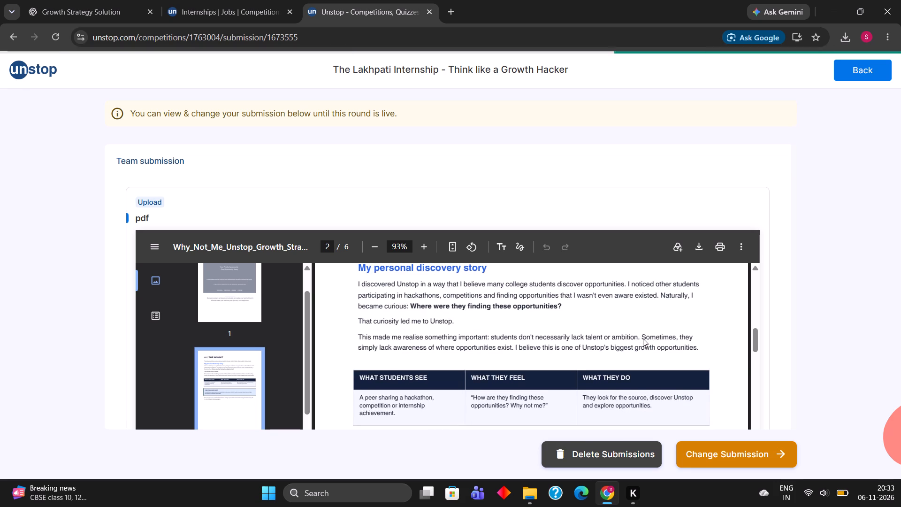
scroll(643, 338, up, 2)
scroll(643, 338, down, 3)
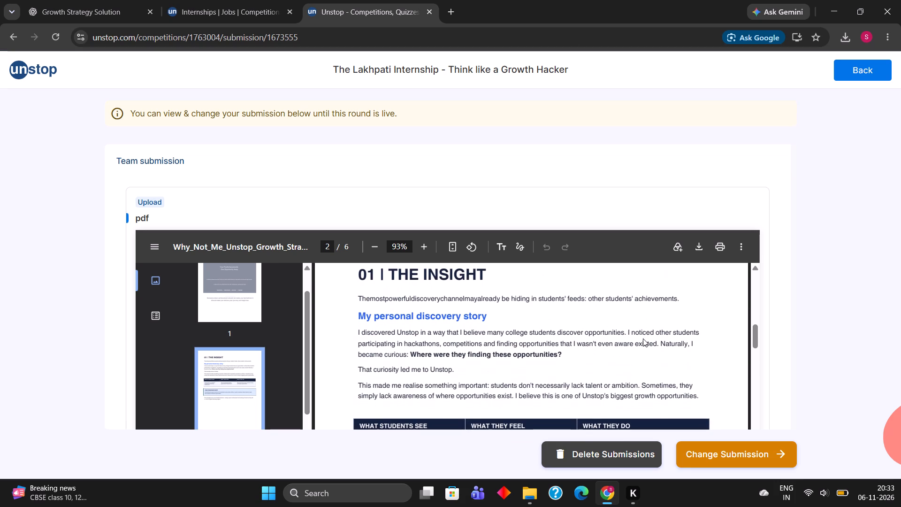
scroll(643, 338, down, 2)
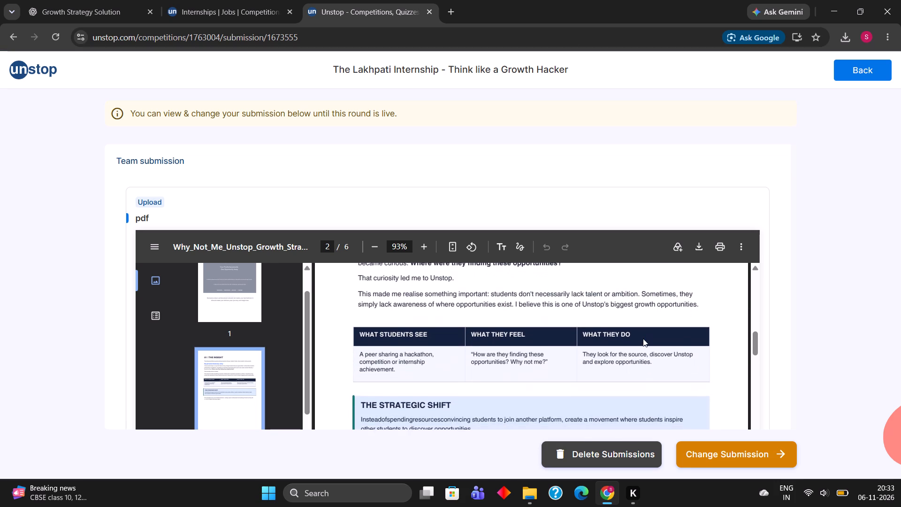
scroll(643, 338, down, 2)
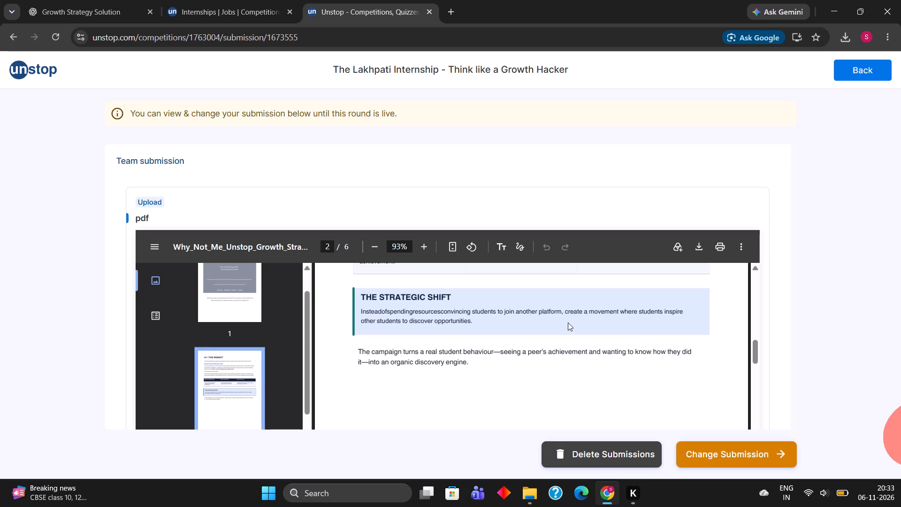
scroll(563, 321, up, 1)
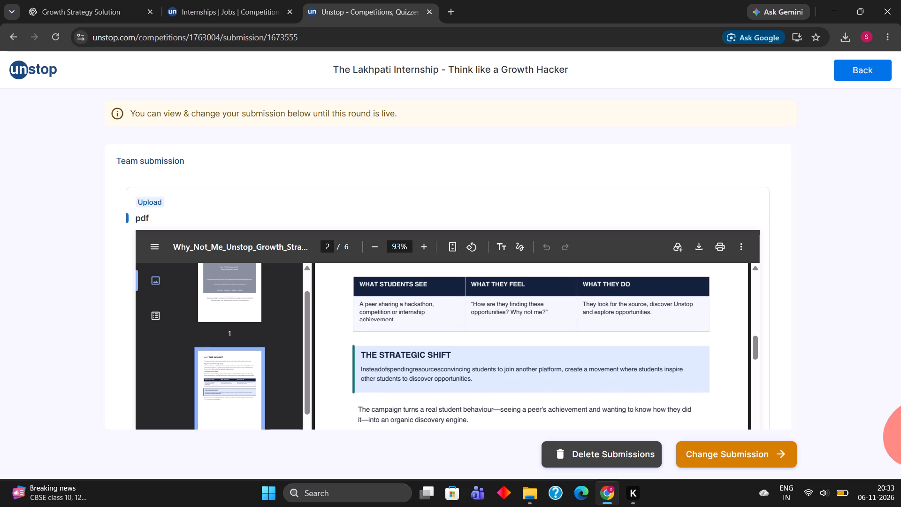
Review pages 2 to 4 of the submitted PDF, covering The Insight table, The Campaign, Three Execution Ideas and the start of 30-Day Execution.
scroll(563, 321, up, 2)
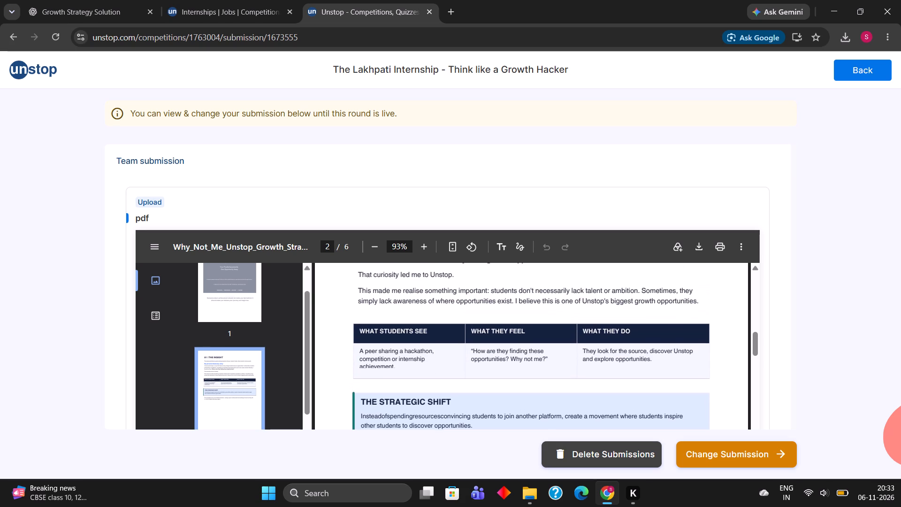
scroll(563, 321, up, 1)
scroll(563, 321, down, 5)
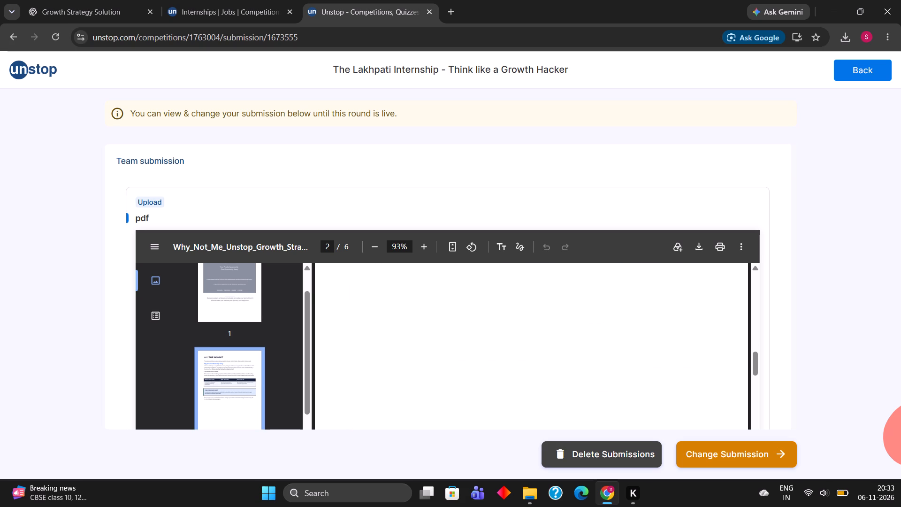
scroll(563, 321, down, 3)
scroll(563, 321, up, 1)
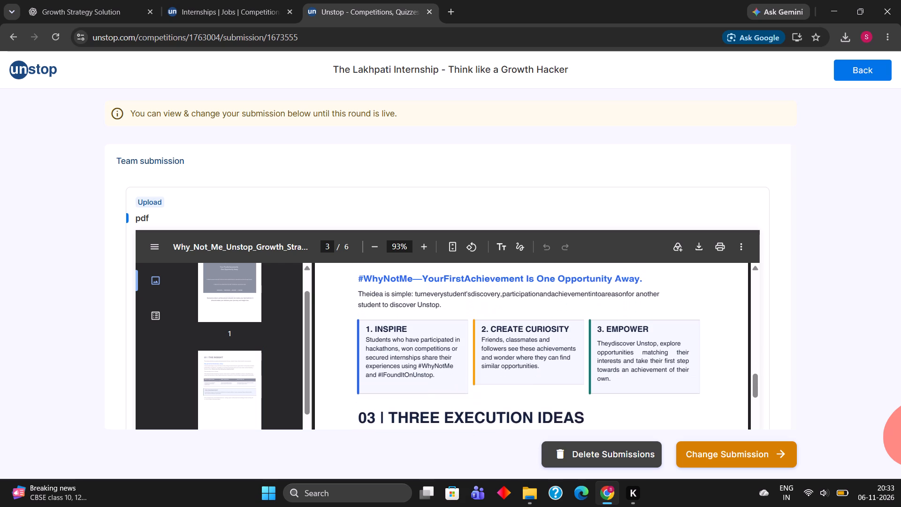
scroll(563, 321, up, 1)
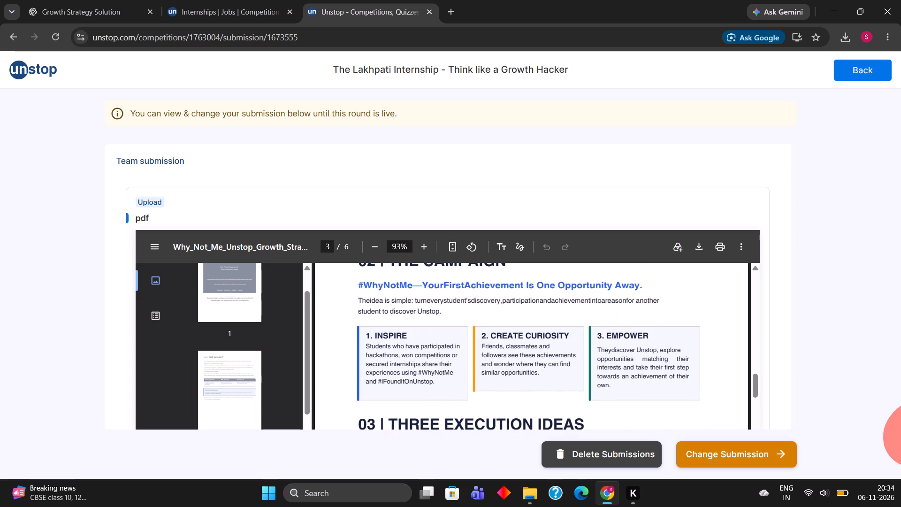
scroll(563, 321, down, 6)
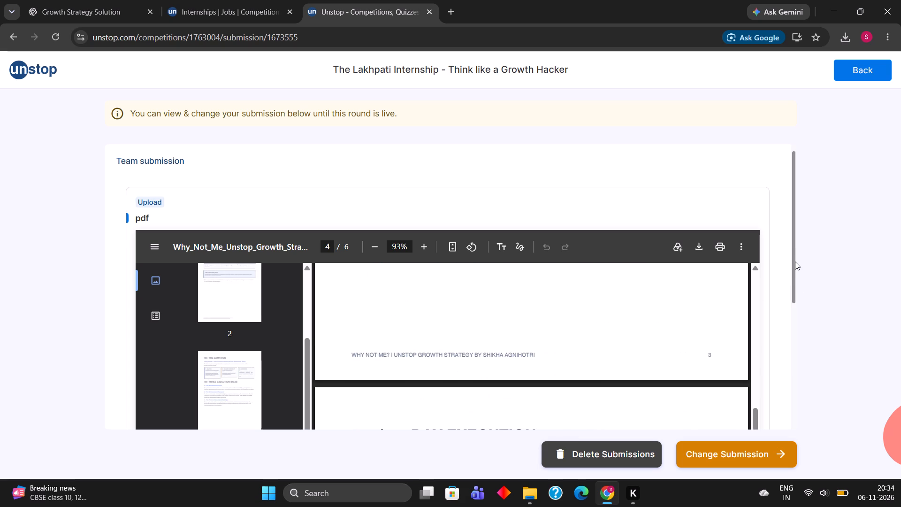
drag(795, 261, 795, 342)
scroll(527, 288, up, 1)
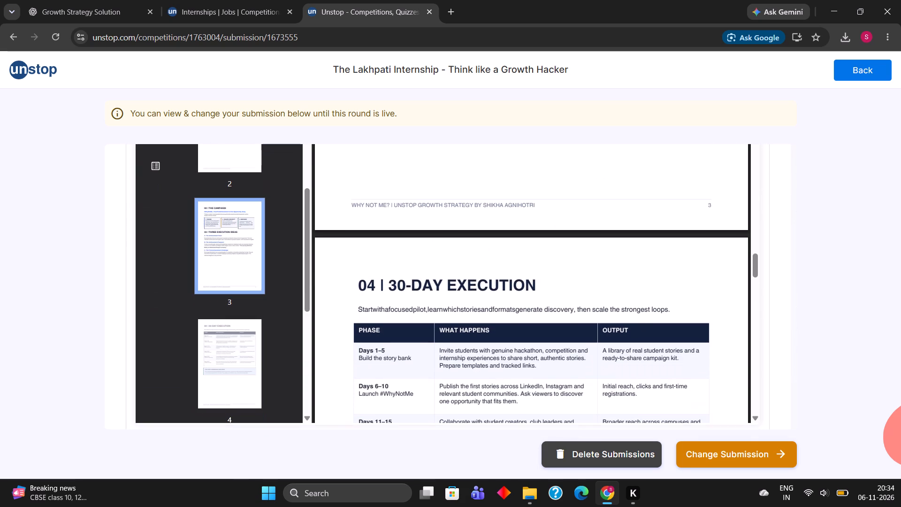
scroll(527, 288, up, 6)
scroll(527, 288, down, 2)
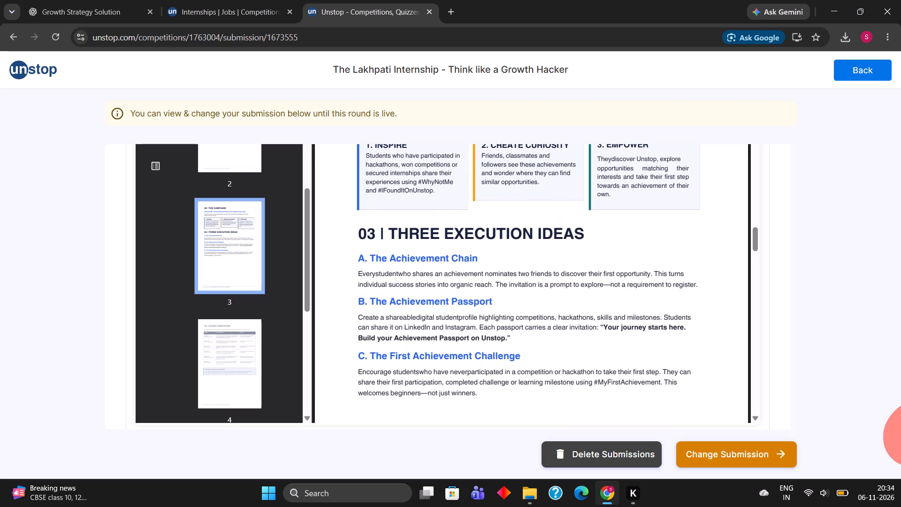
Recheck the text of page 2, The Insight, in the submitted PDF, including The Strategic Shift, and return to the internship's recruitment page.
scroll(527, 288, up, 8)
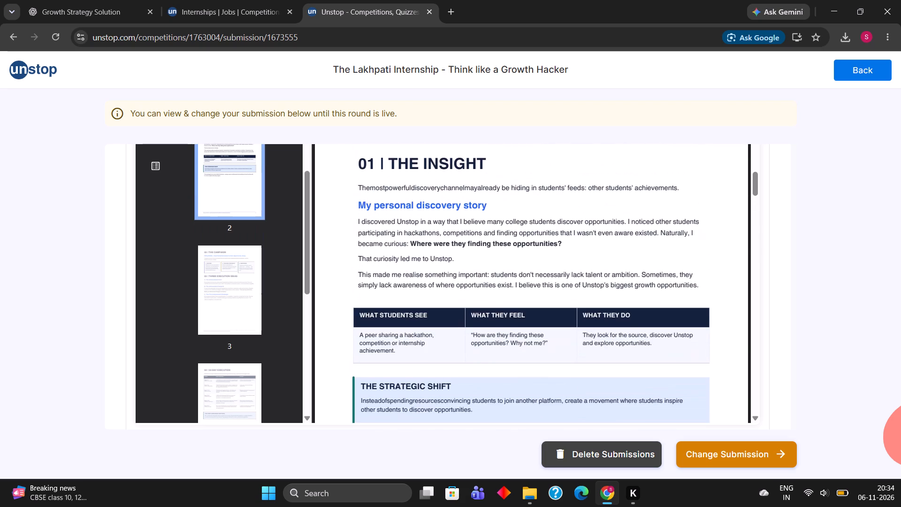
scroll(527, 288, up, 1)
scroll(527, 288, down, 3)
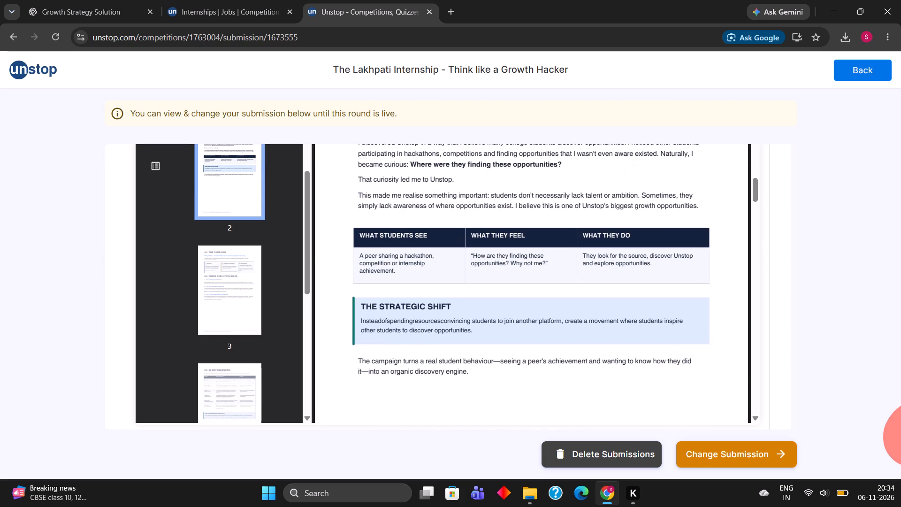
scroll(527, 288, down, 1)
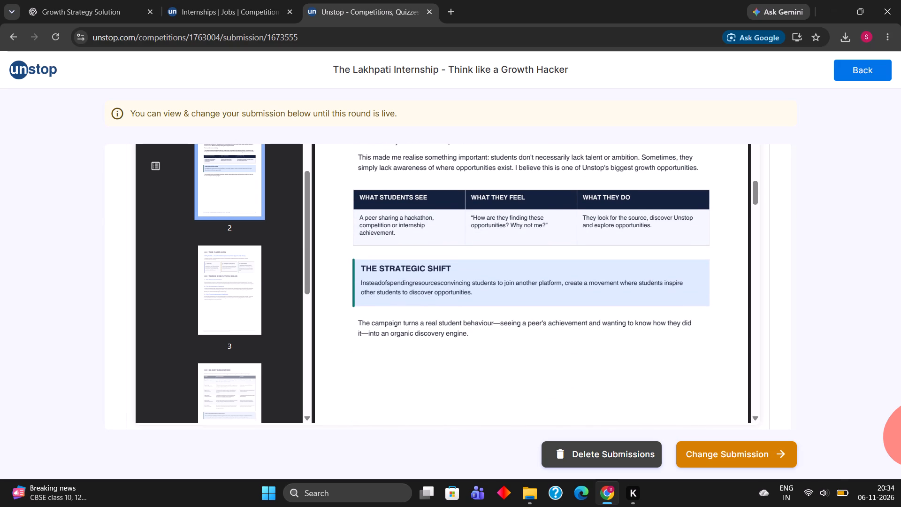
click(381, 281)
scroll(430, 309, up, 2)
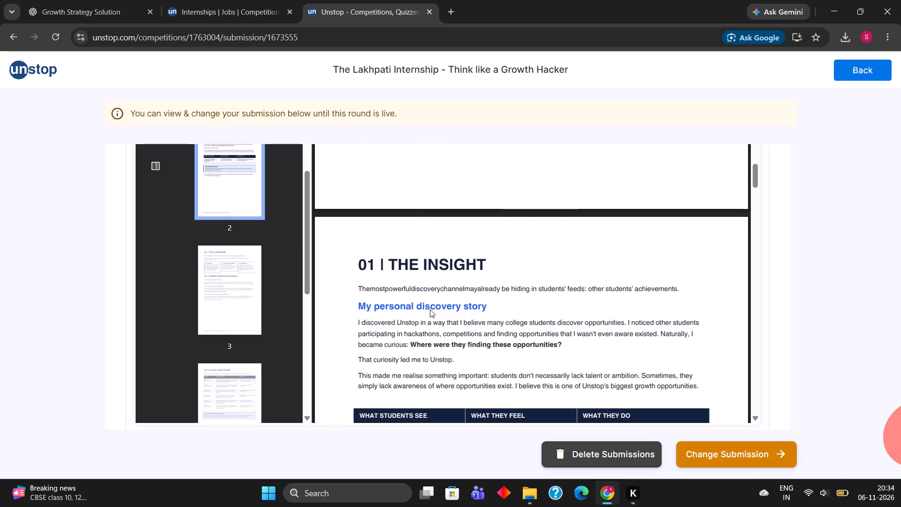
scroll(430, 309, up, 6)
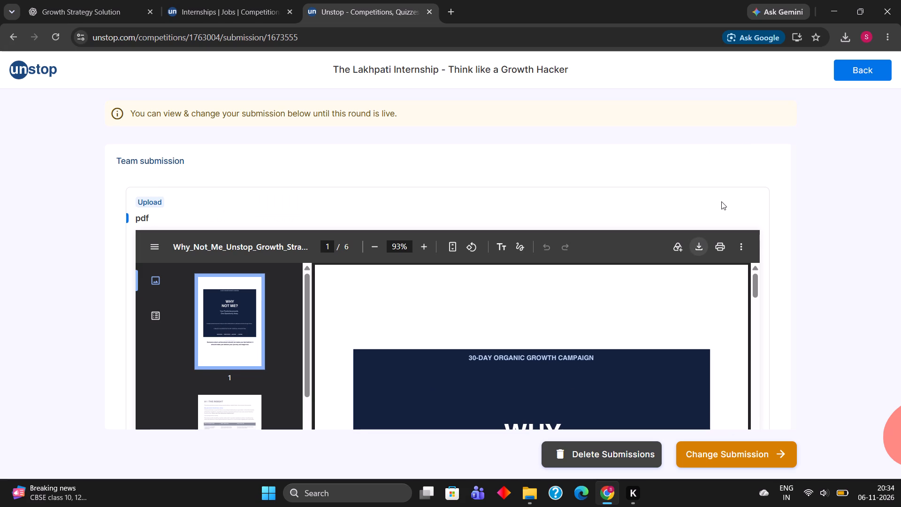
click(858, 76)
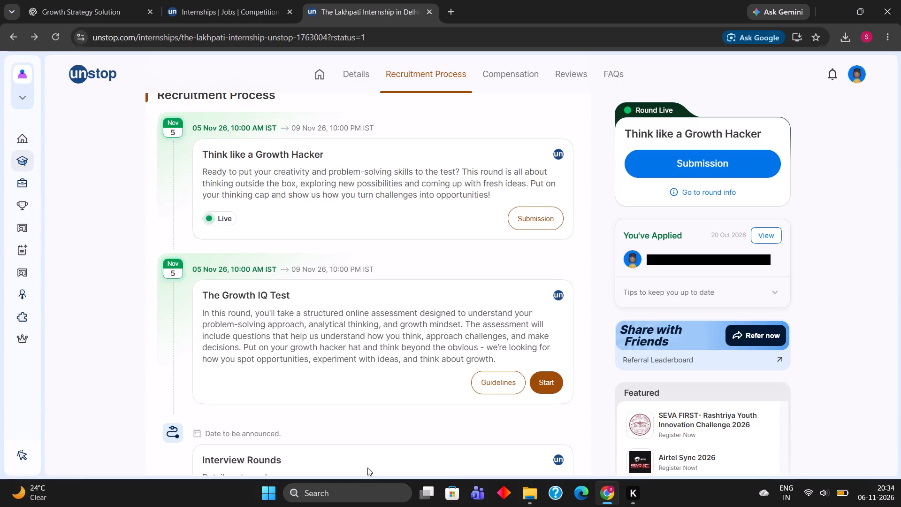
Open the Canva app from the recent searches.
click(342, 492)
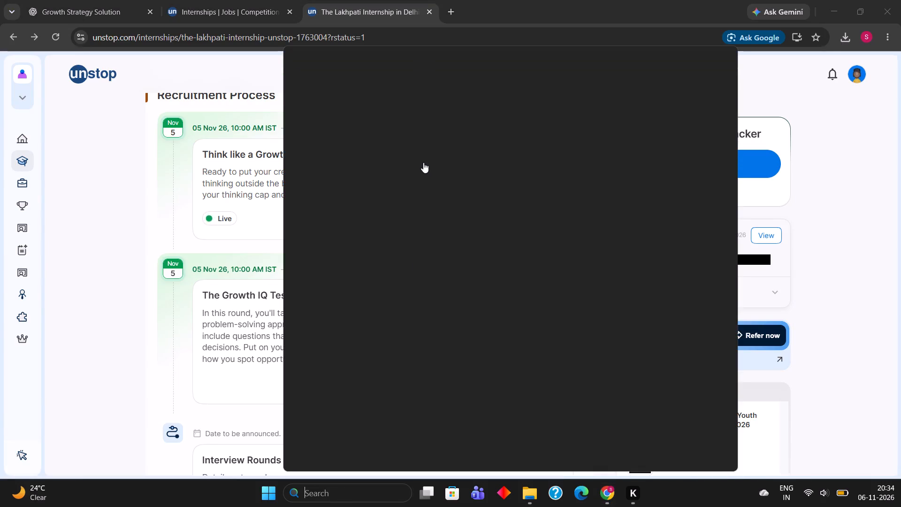
click(386, 131)
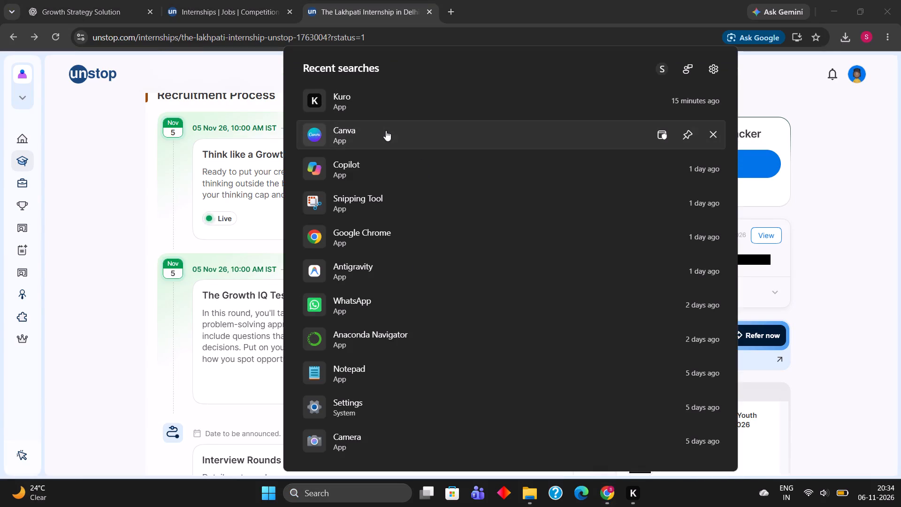
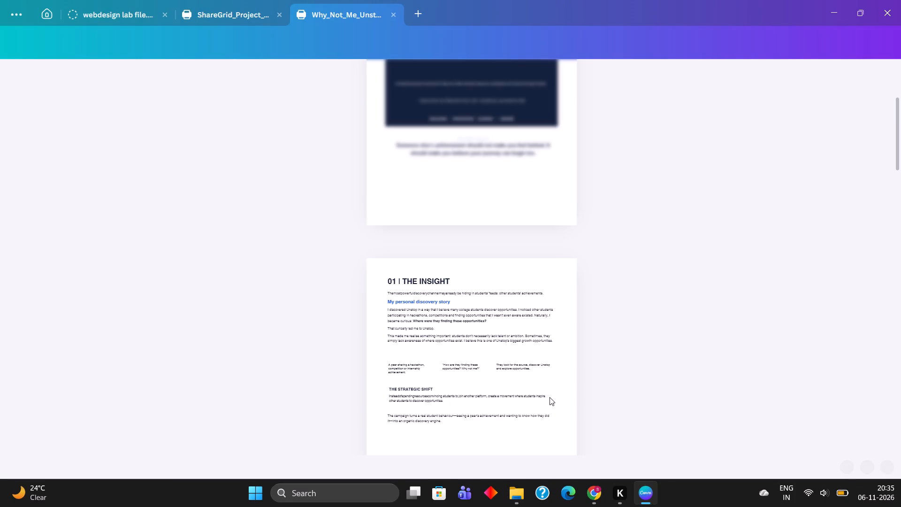
Fix the missing spaces in the cover page tagline so it reads "Your First Achievement Is".
scroll(572, 207, up, 8)
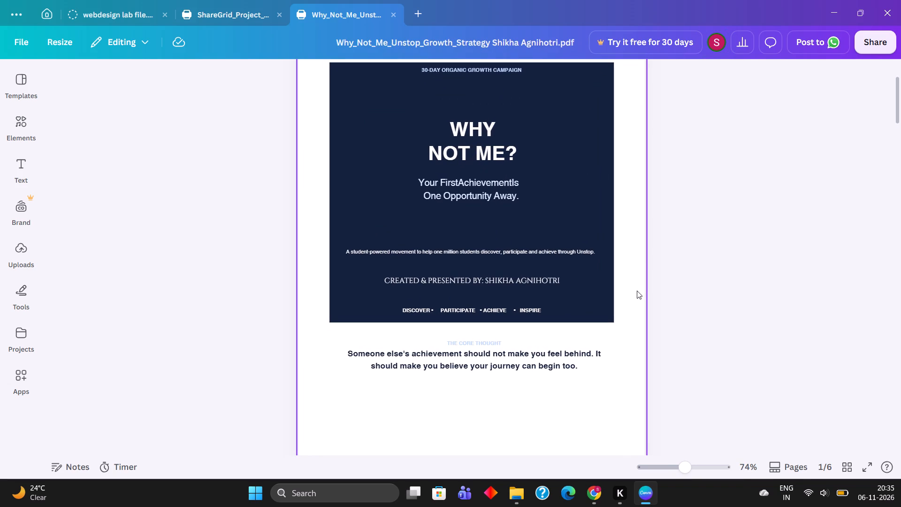
click(458, 182)
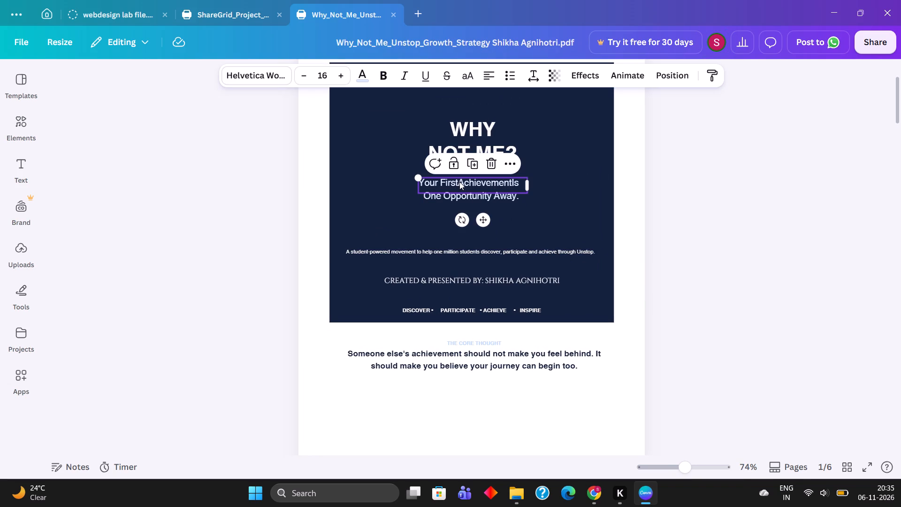
click(458, 181)
key(space)
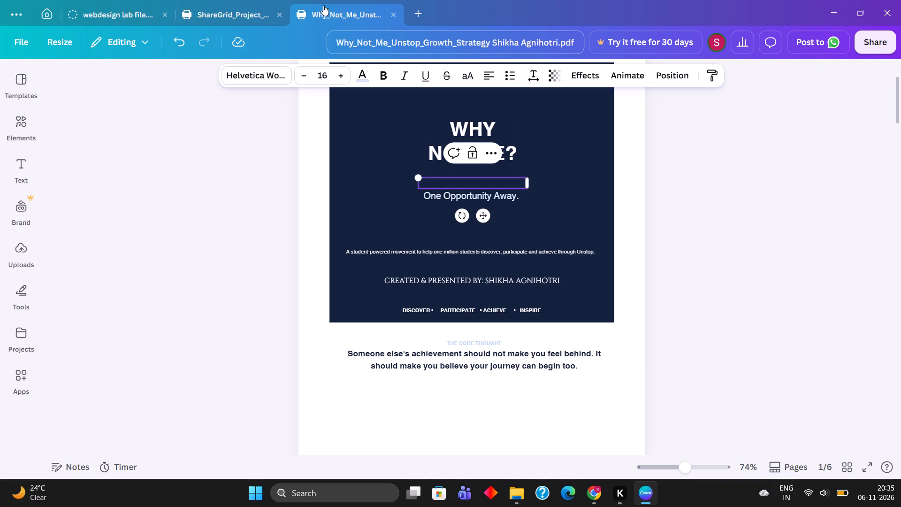
click(177, 38)
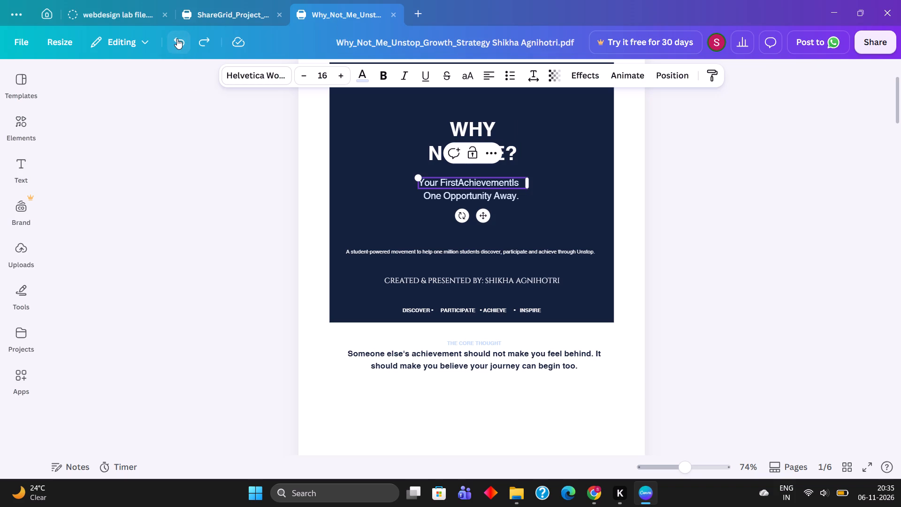
click(458, 181)
key(space)
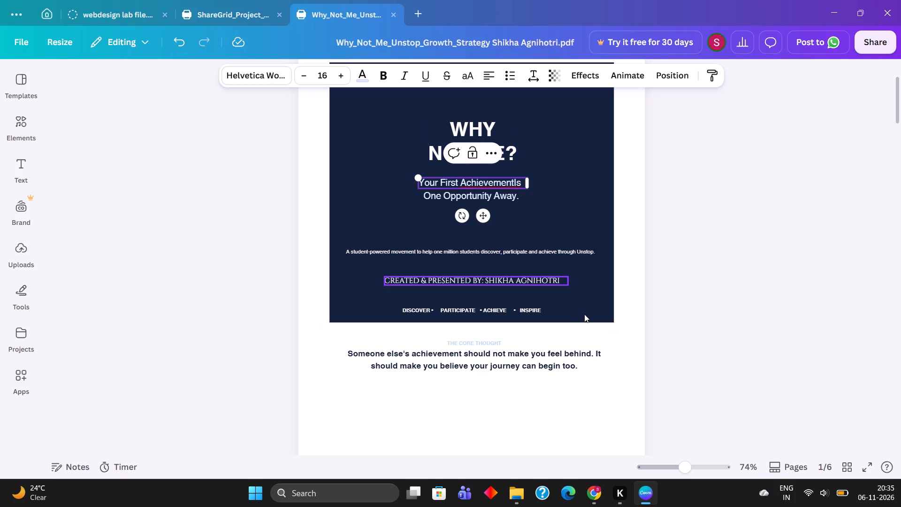
click(515, 179)
key(space)
On page 2, add the missing spaces around "of" at the start of The Strategic Shift text, separating "Instead of" from "spending".
scroll(710, 396, down, 1)
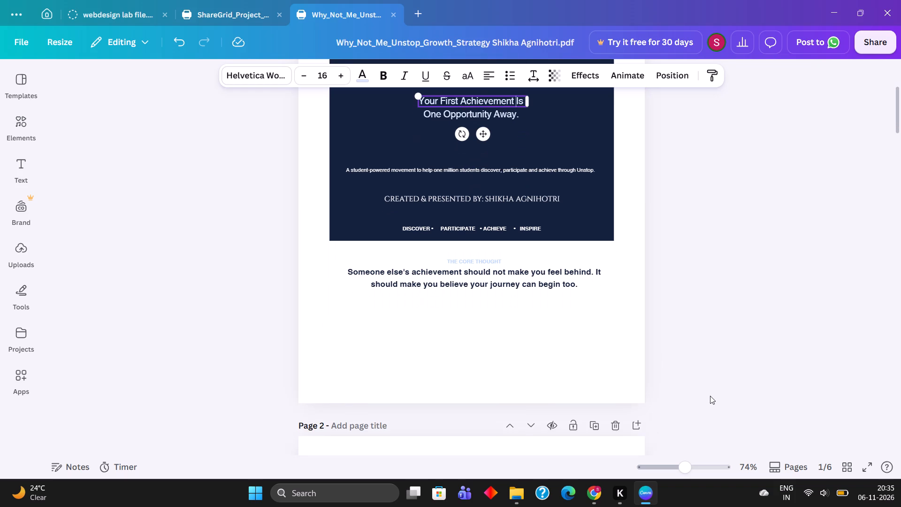
scroll(710, 396, down, 1)
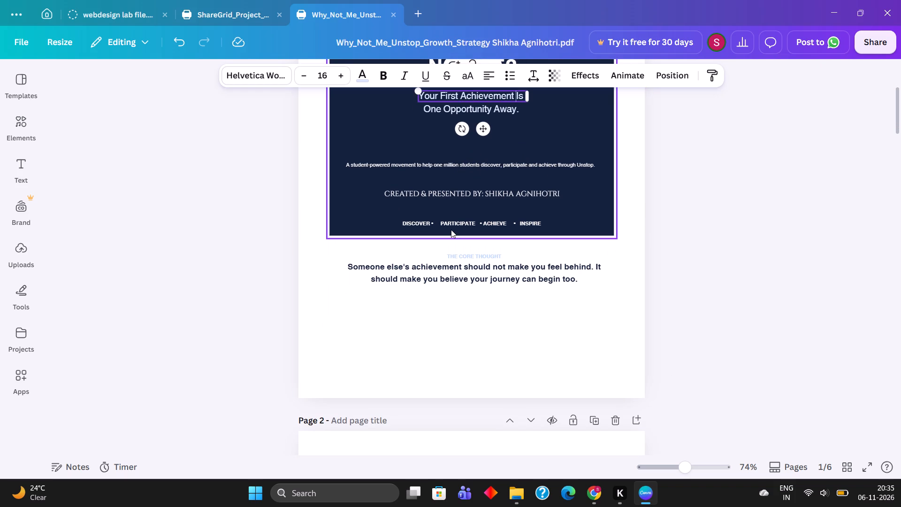
scroll(451, 230, down, 4)
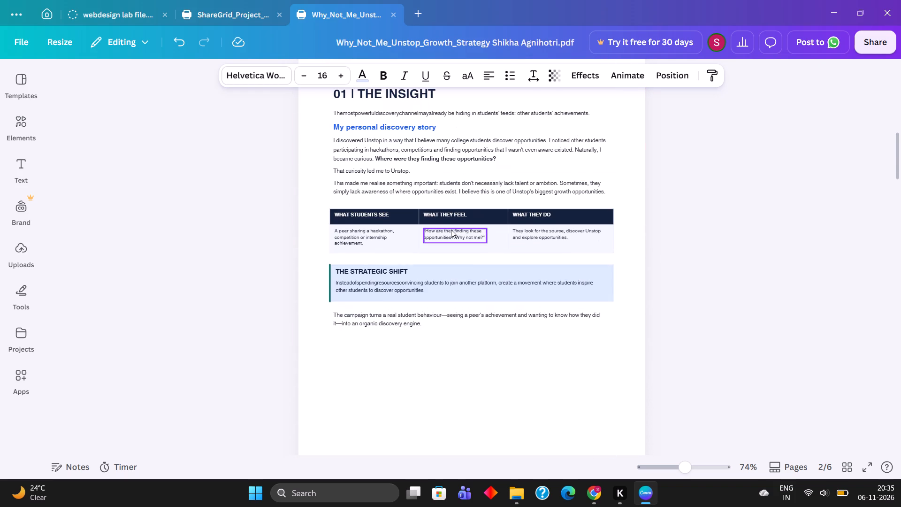
scroll(451, 230, up, 1)
click(373, 307)
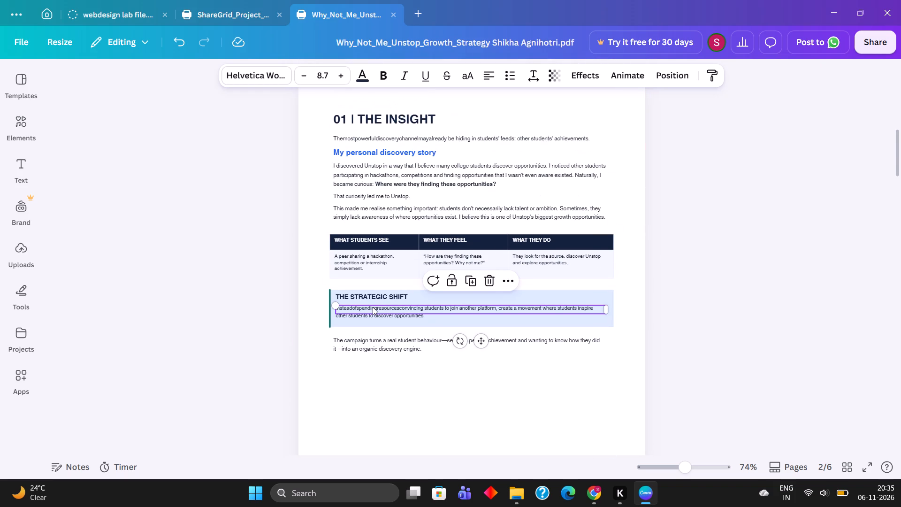
click(351, 306)
click(351, 307)
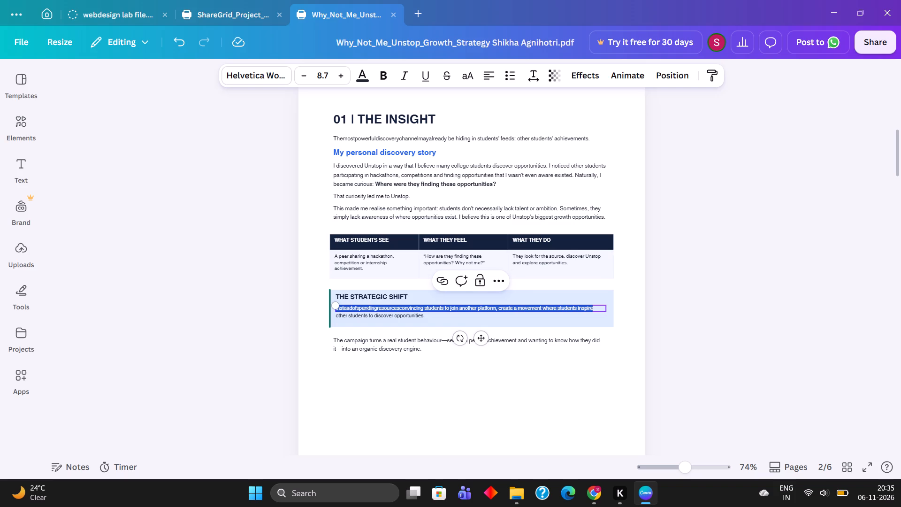
key(space)
key(Right)
key(Right)
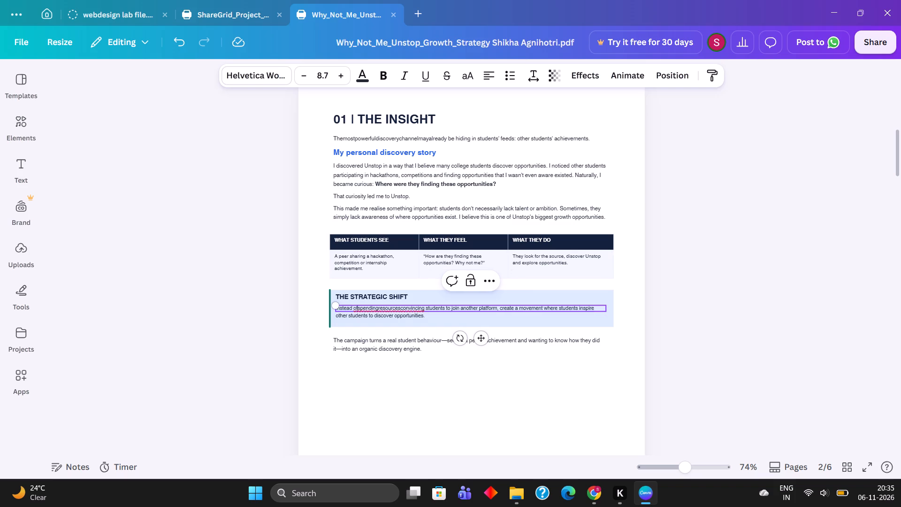
key(Right)
key(Left)
key(space)
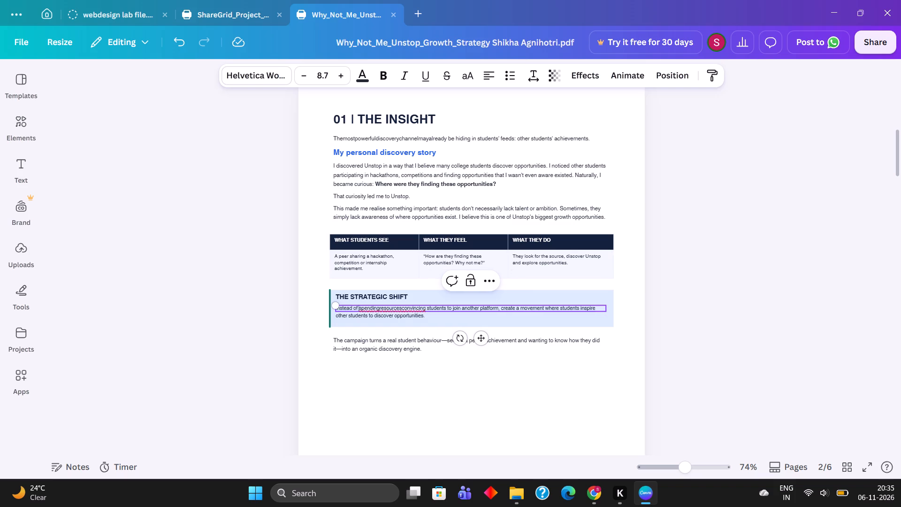
In the same Strategic Shift line, separate the run-together words into "spending resources convincing".
click(379, 308)
key(space)
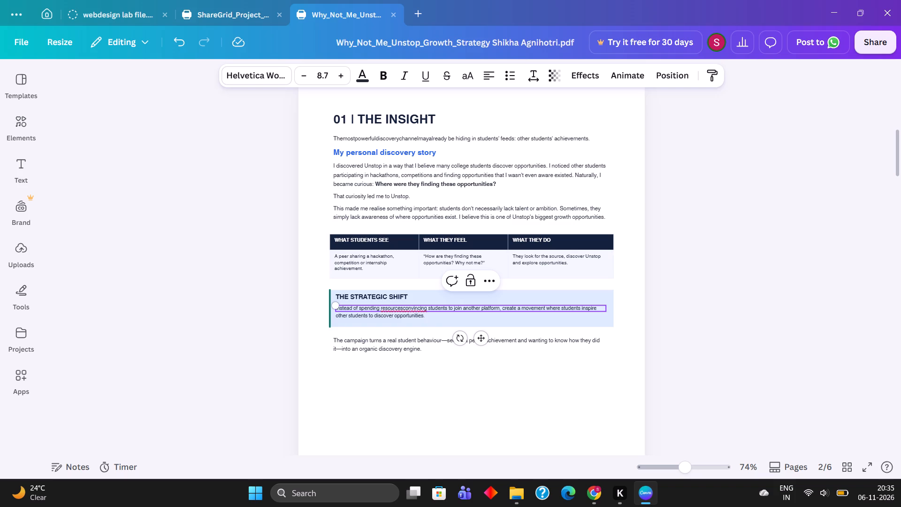
key(Right)
key(Right)
key(Right)
key(Right)
key(Right)
key(Right)
key(Right)
key(Right)
key(Right)
key(space)
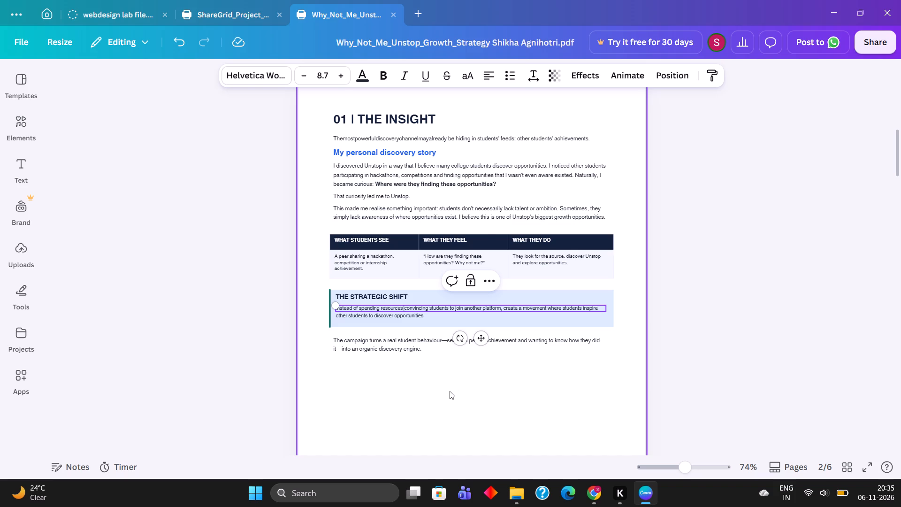
In The Campaign's intro sentence on page 3, add missing spaces to read "The idea is simple: turn every student's".
scroll(450, 391, down, 1)
click(450, 391)
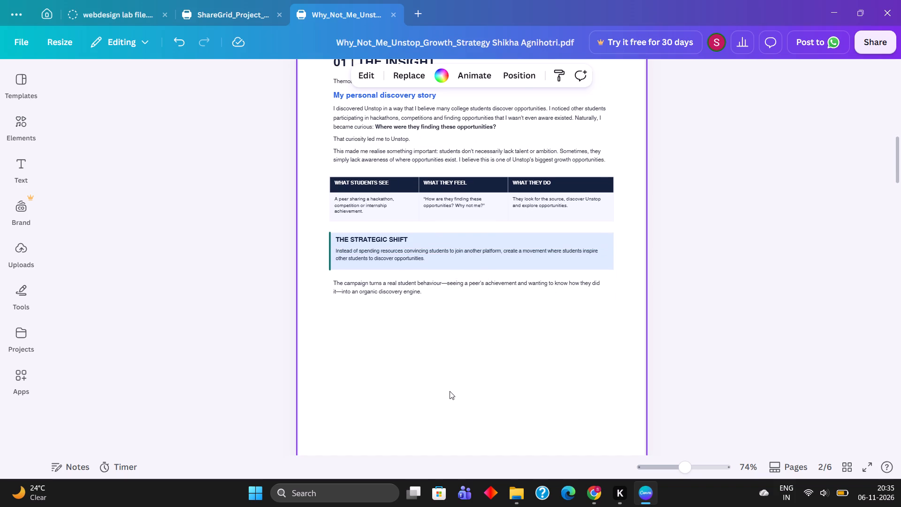
scroll(450, 391, down, 5)
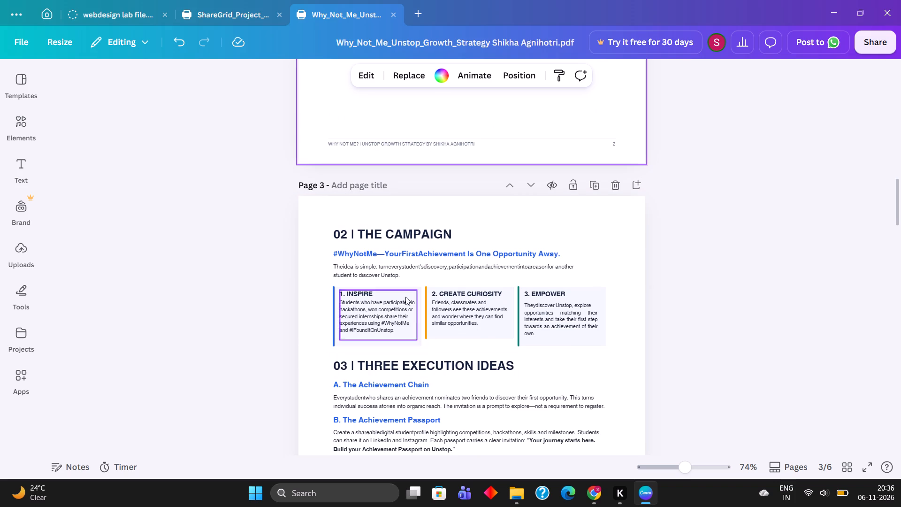
click(349, 267)
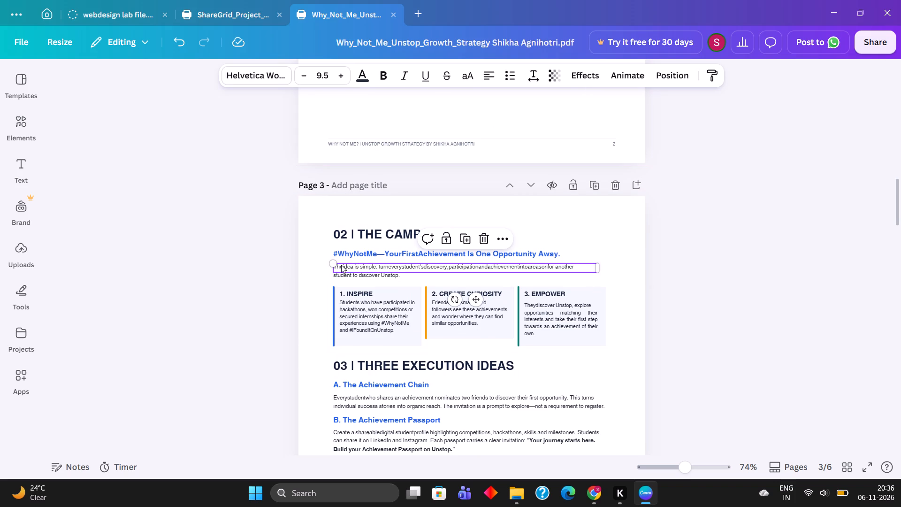
click(341, 265)
click(341, 267)
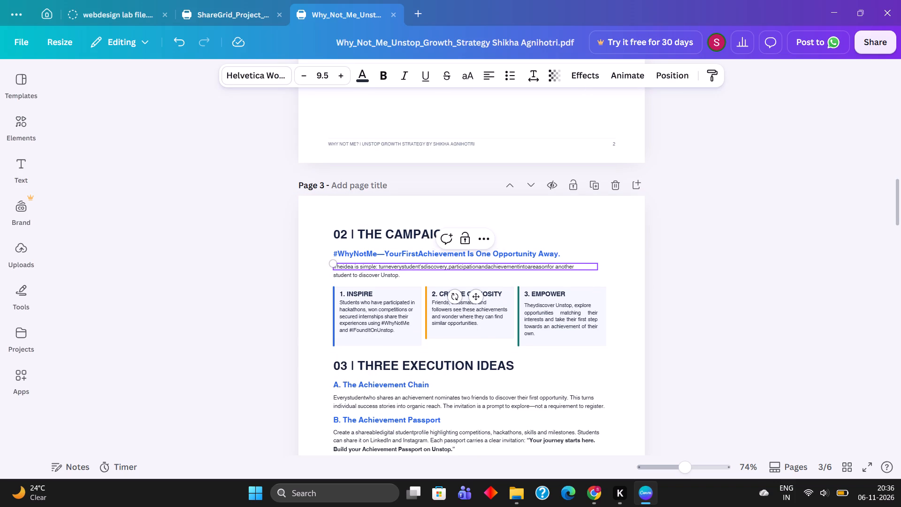
key(Right)
key(space)
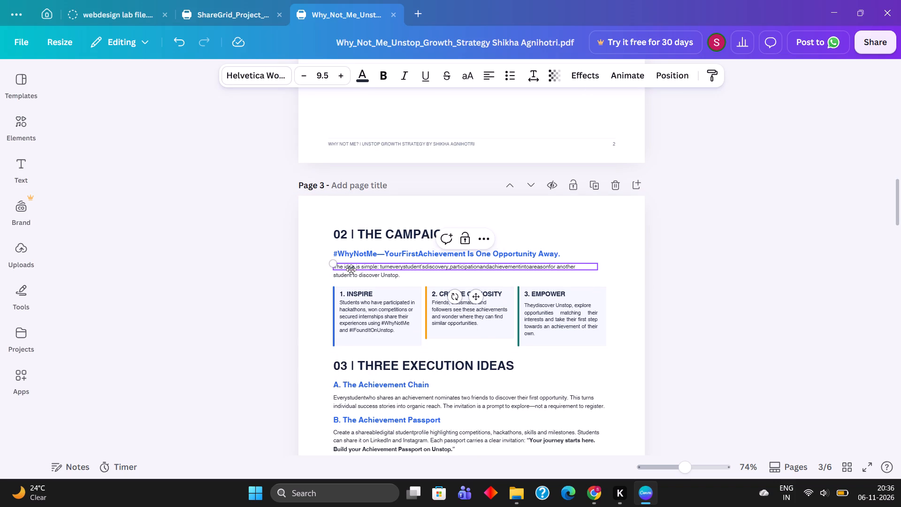
click(391, 267)
key(space)
click(404, 266)
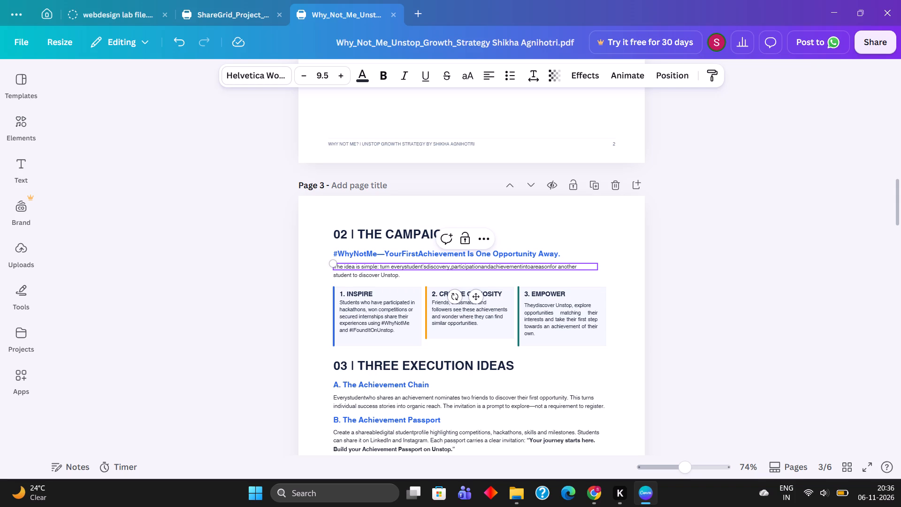
key(space)
Fix the word spacing in The Campaign's blue subheading to read "#WhyNotMe—Your First Achievement Is One Opportunity Away.".
click(400, 253)
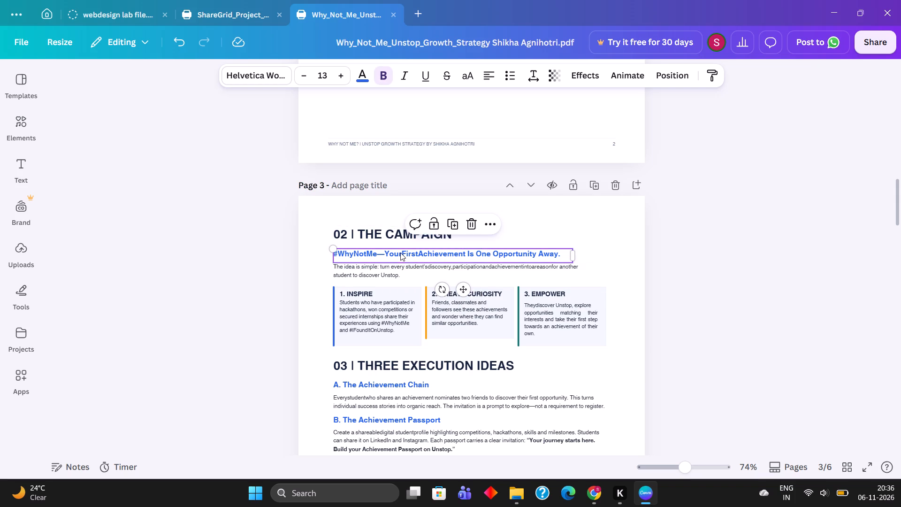
click(403, 253)
click(401, 253)
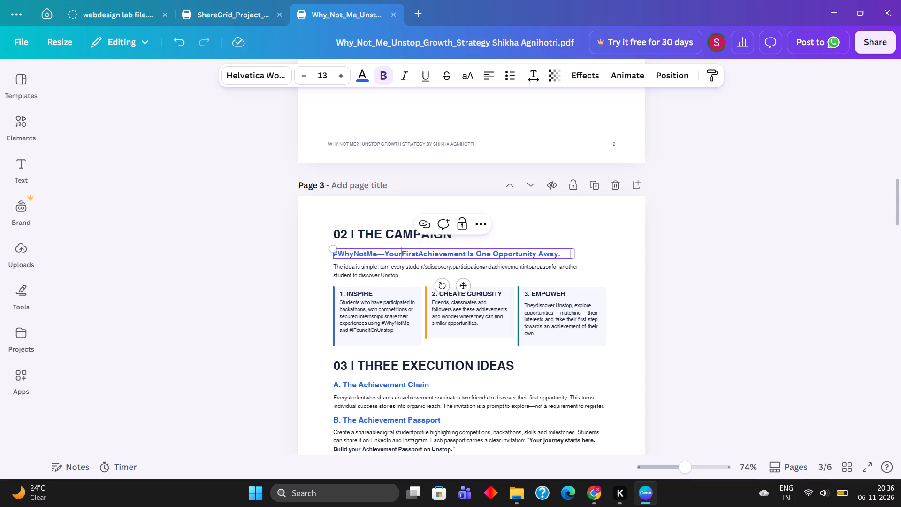
key(space)
click(421, 253)
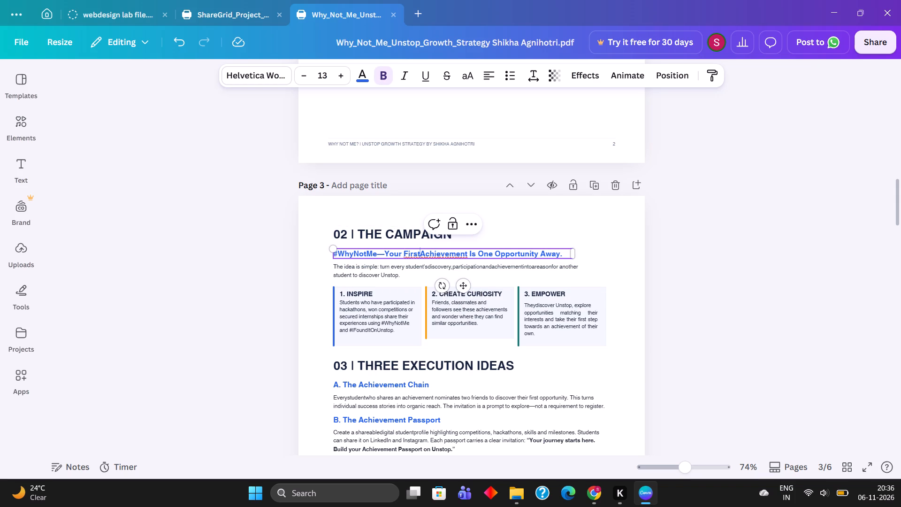
key(space)
In The Campaign's intro sentence, add spaces around "discovery," so it reads "student's discovery, participation".
click(429, 265)
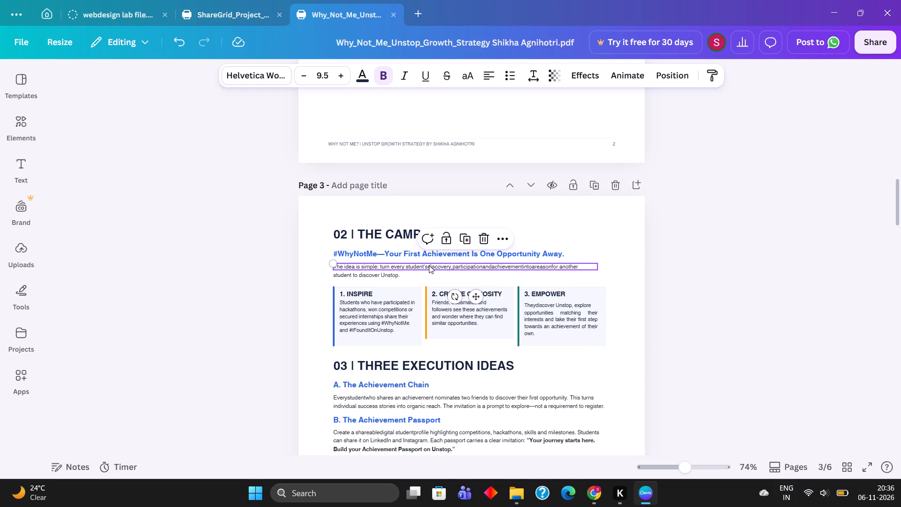
click(429, 265)
click(429, 265)
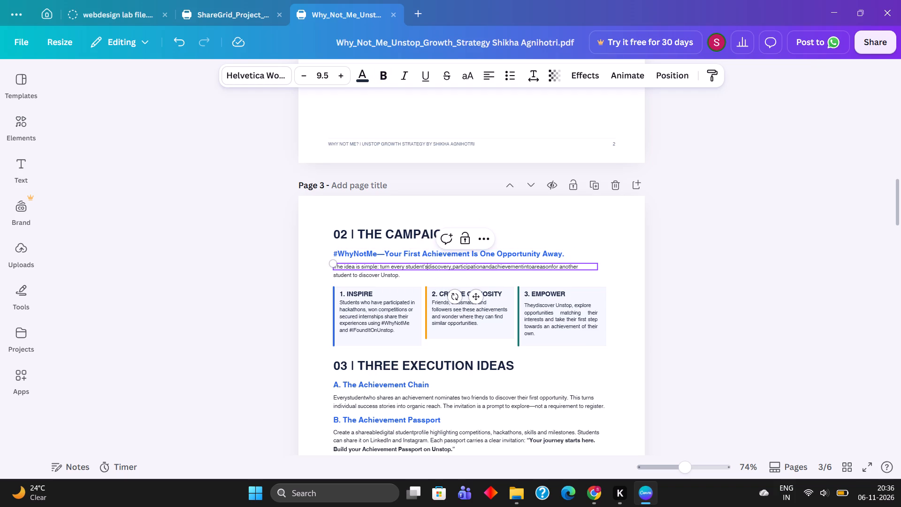
key(space)
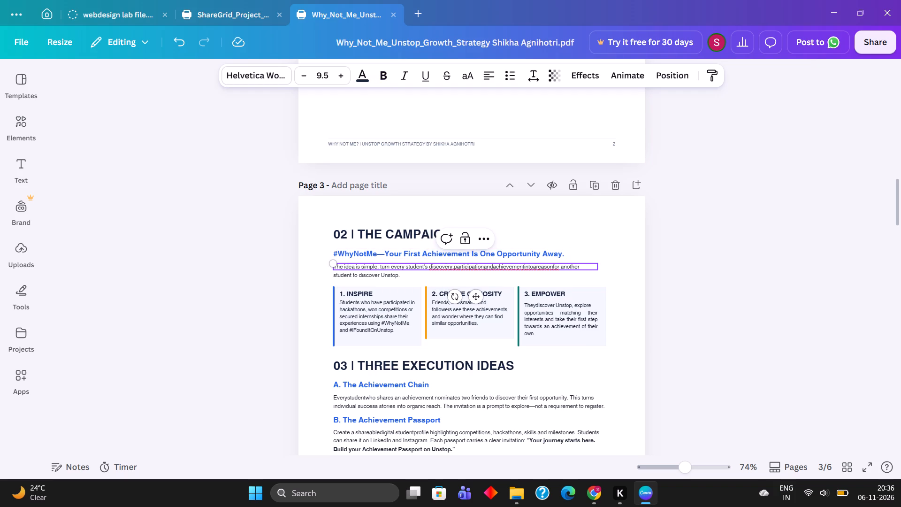
key(space)
key(BackSpace)
key(Right)
key(Right)
key(Right)
key(Right)
key(Right)
key(Right)
key(Right)
key(Right)
key(Right)
key(Right)
key(space)
In the same intro sentence, add spaces around "and" so it reads "participation and achievement".
key(Right)
key(Right)
key(Right)
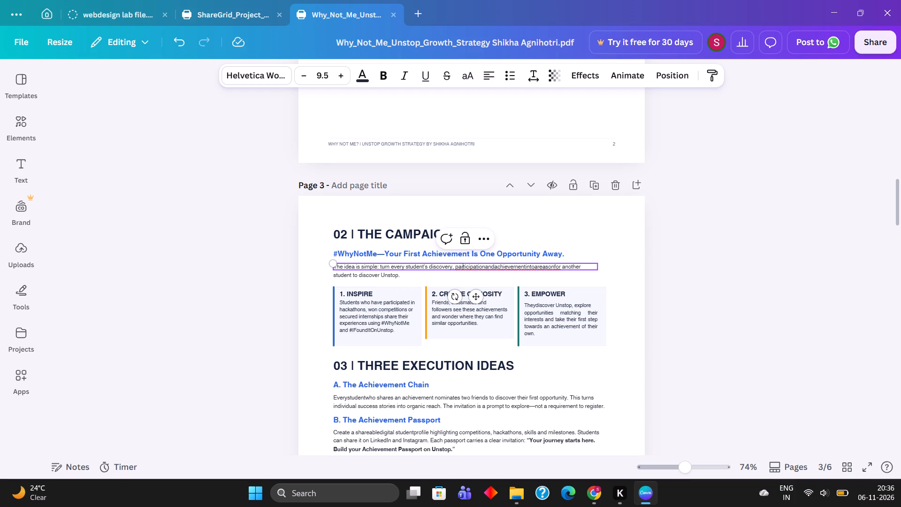
key(Right)
key(Right)
key(Right)
key(Right)
key(Right)
key(Right)
key(Right)
key(Right)
key(Right)
key(Right)
key(space)
key(Right)
key(Right)
key(Right)
key(space)
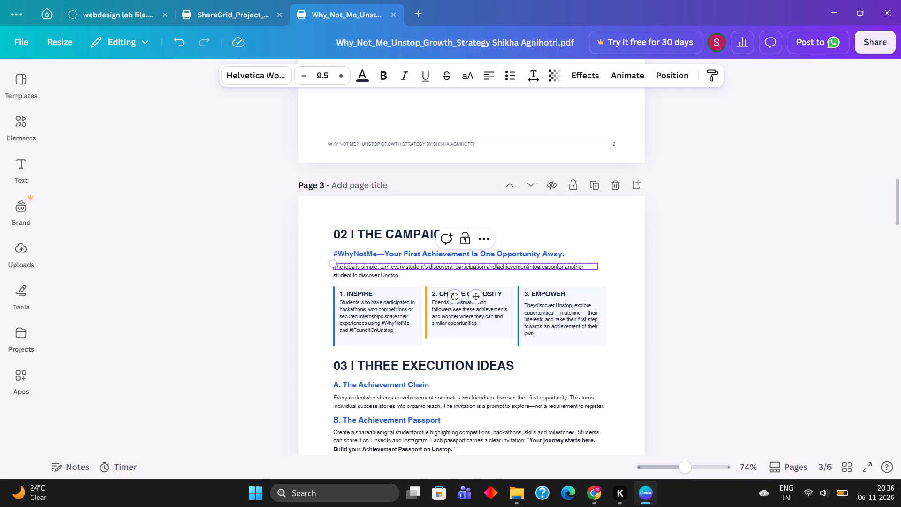
In The Campaign's intro sentence, add spaces around "into" so it reads "achievement into", separate from the following words.
key(Right)
key(Right)
key(Right)
key(Right)
key(Right)
key(Right)
key(Right)
key(Right)
key(Right)
key(Right)
key(Right)
key(space)
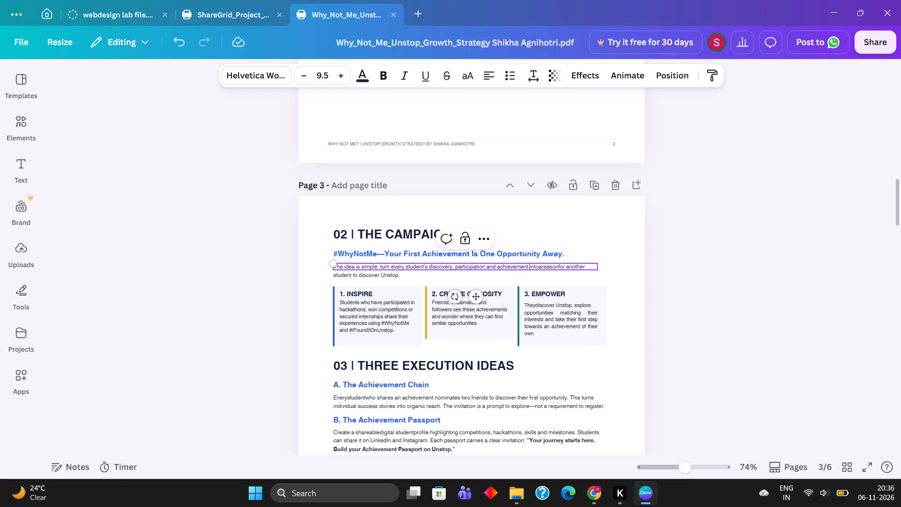
key(Right)
key(Right)
key(Right)
key(Right)
key(space)
Separate the remaining run-together words in the intro sentence so it reads "into a reason for another".
key(Right)
key(Right)
key(Right)
key(Right)
key(Right)
key(space)
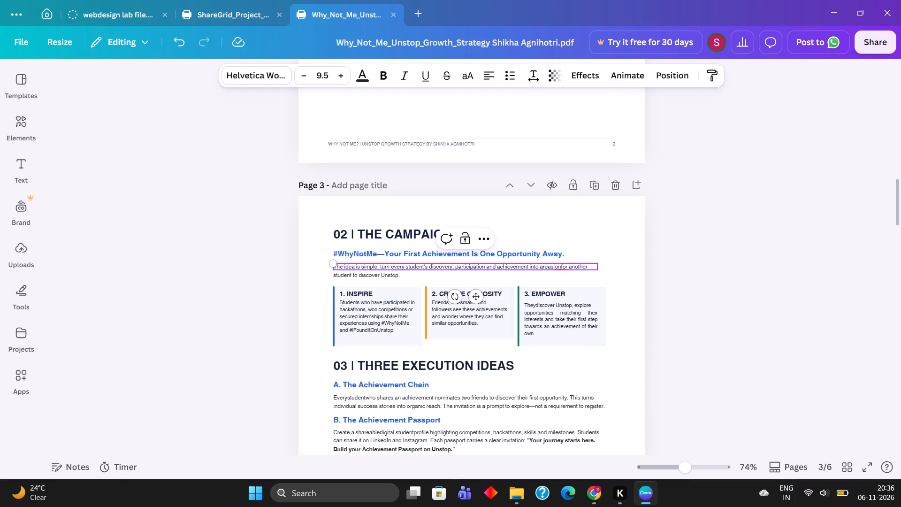
key(Right)
key(Left)
key(Left)
key(Left)
key(Left)
key(Left)
key(Left)
key(space)
key(Right)
key(Right)
key(Right)
key(Right)
key(Right)
key(BackSpace)
key(Right)
key(Right)
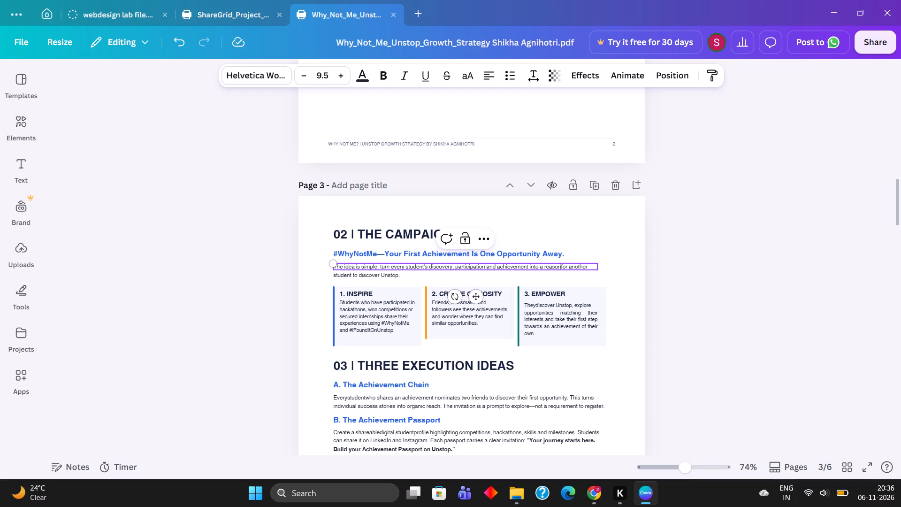
key(space)
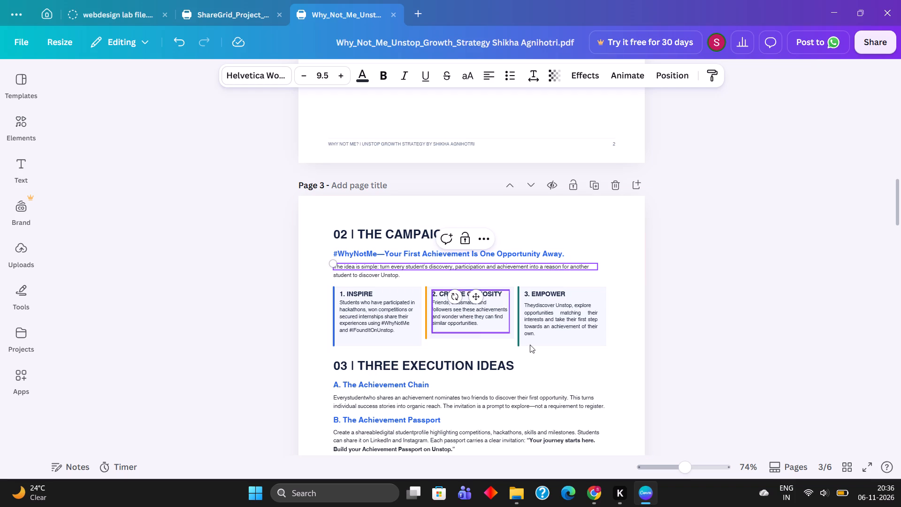
click(690, 361)
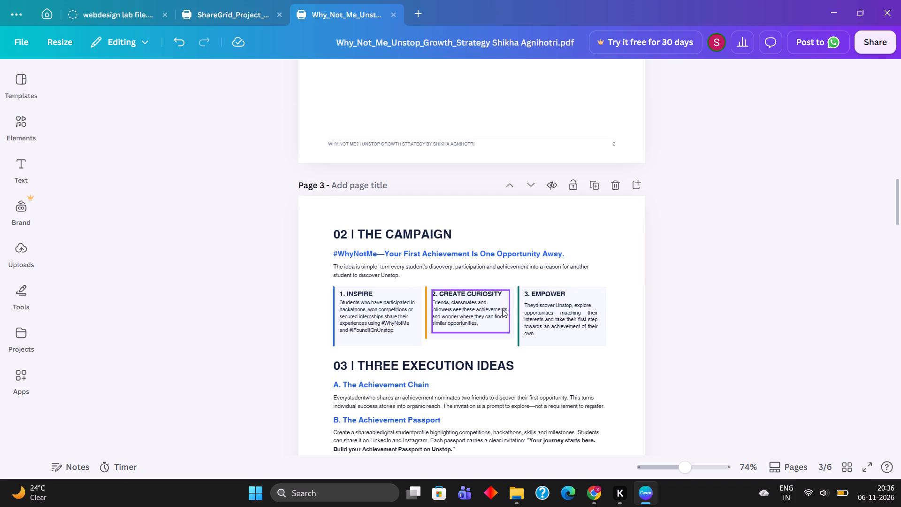
In the "3. Empower" card, add the missing space so its first line reads "They discover Unstop, explore".
click(561, 315)
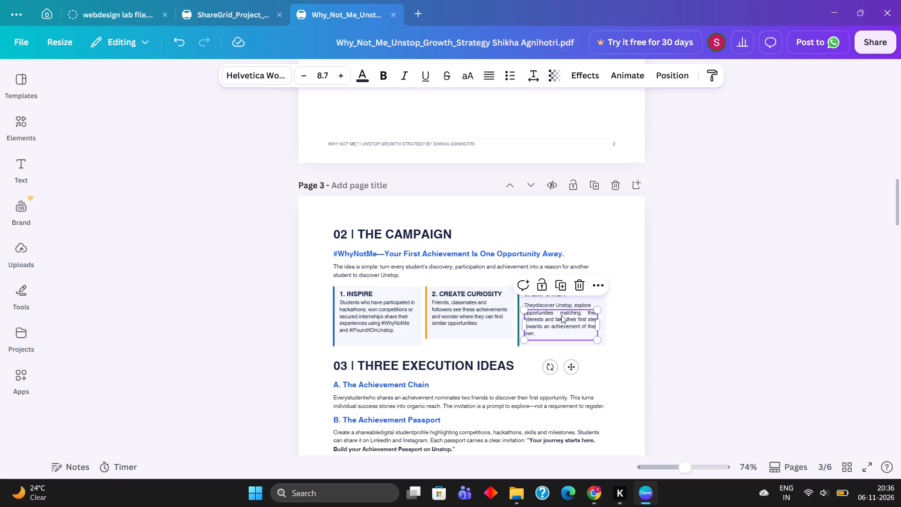
click(536, 306)
click(534, 304)
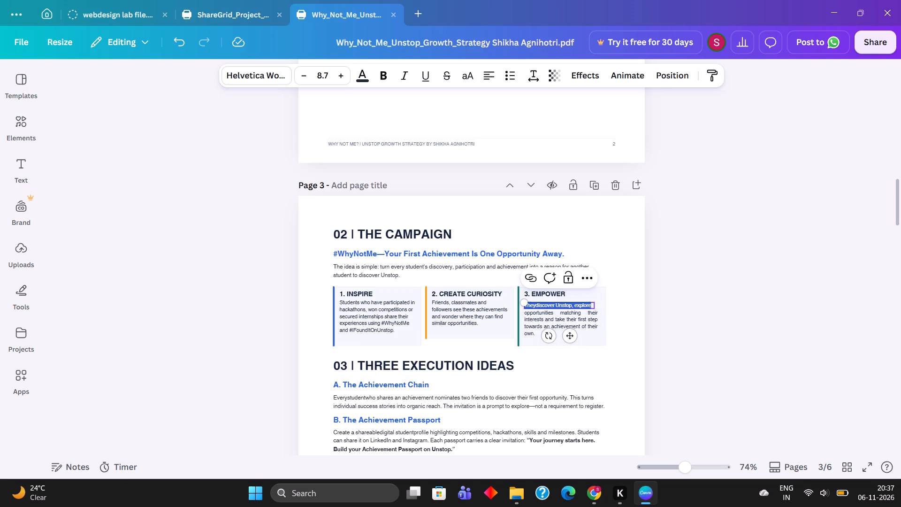
double_click(534, 304)
key(space)
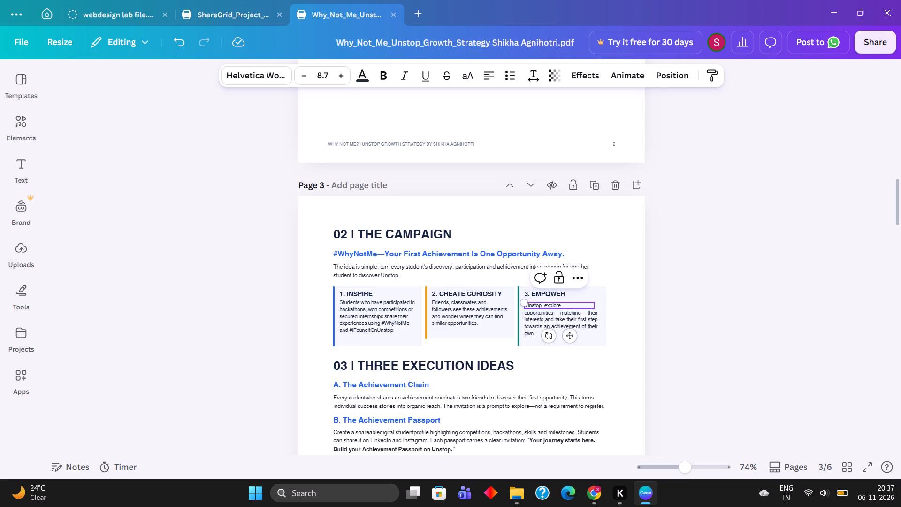
click(173, 43)
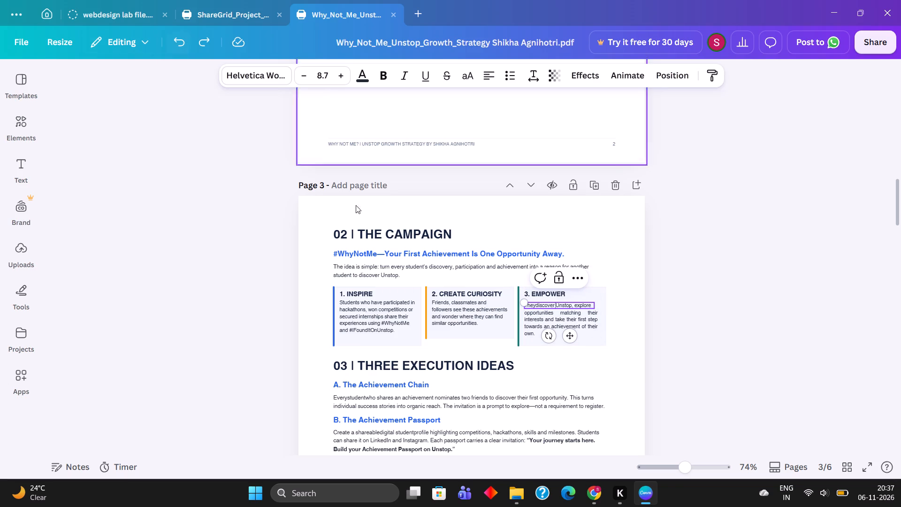
key(Left)
key(Left)
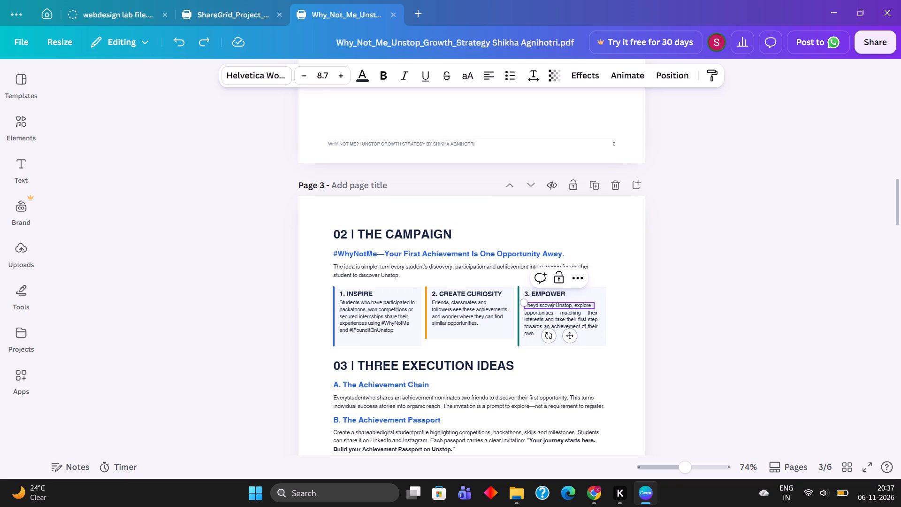
key(Left)
key(Left)
key(Left)
key(Left)
key(Left)
key(Left)
key(Left)
key(space)
click(662, 366)
In the paragraph under "A. The Achievement Chain", add the missing space after "Every".
scroll(662, 366, down, 1)
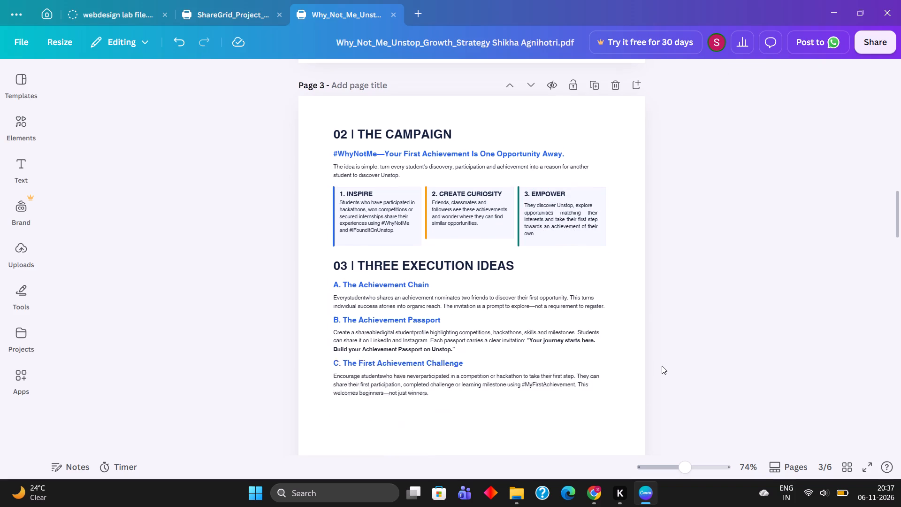
scroll(662, 366, down, 1)
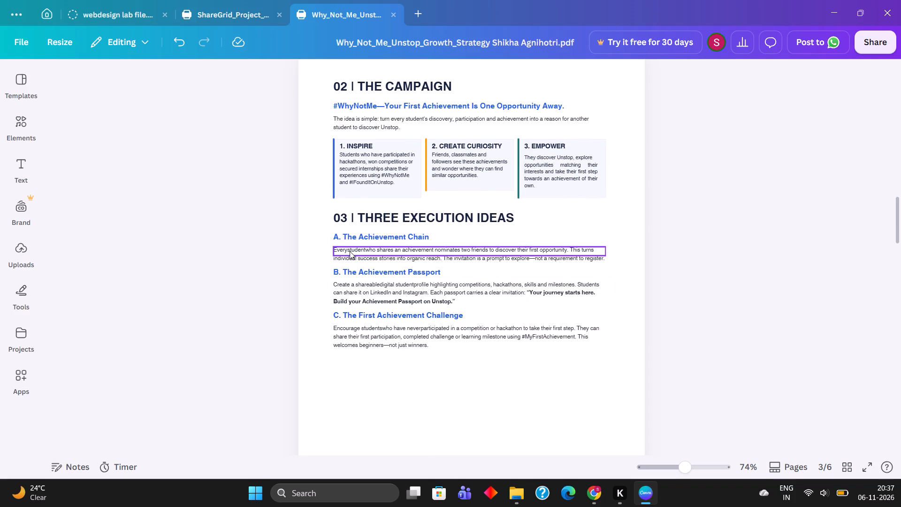
click(350, 251)
click(348, 248)
click(345, 248)
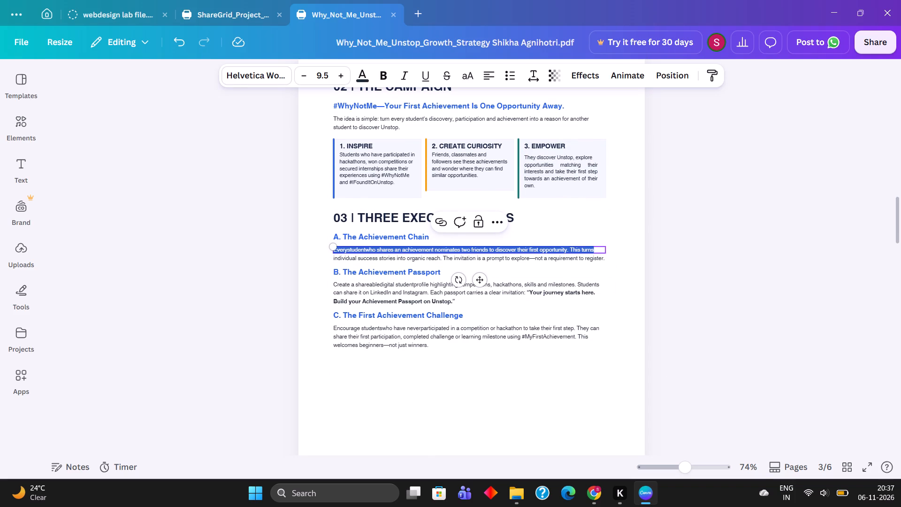
key(Right)
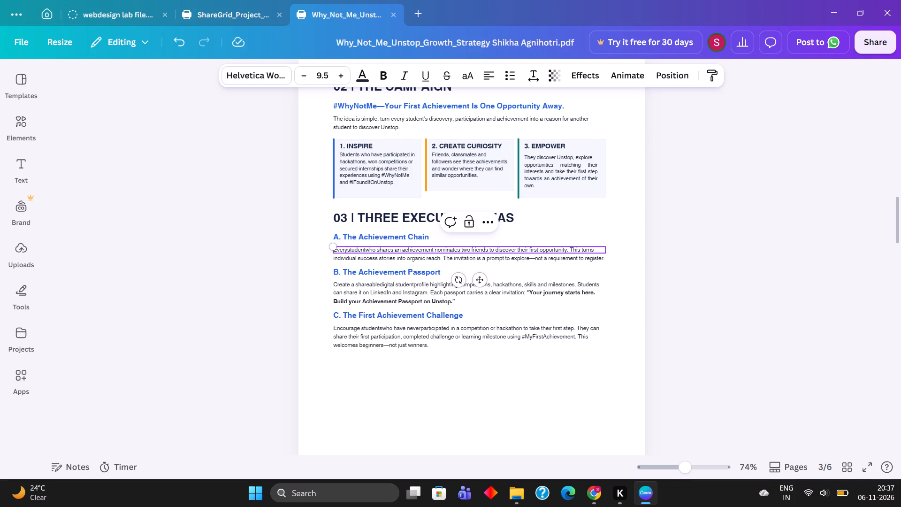
key(space)
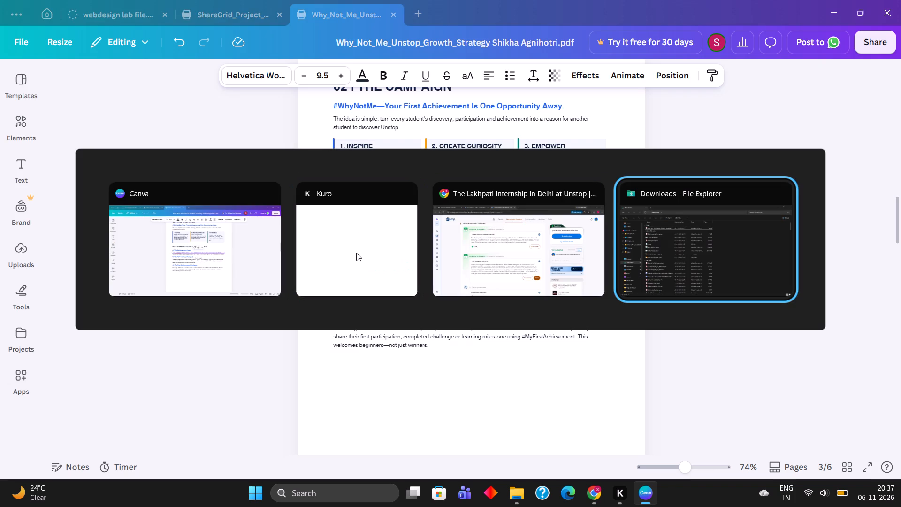
Switch to Chrome and delete the submitted PDF entry for the Lakhpati Internship's "Think like a Growth Hacker" round on Unstop.
click(528, 220)
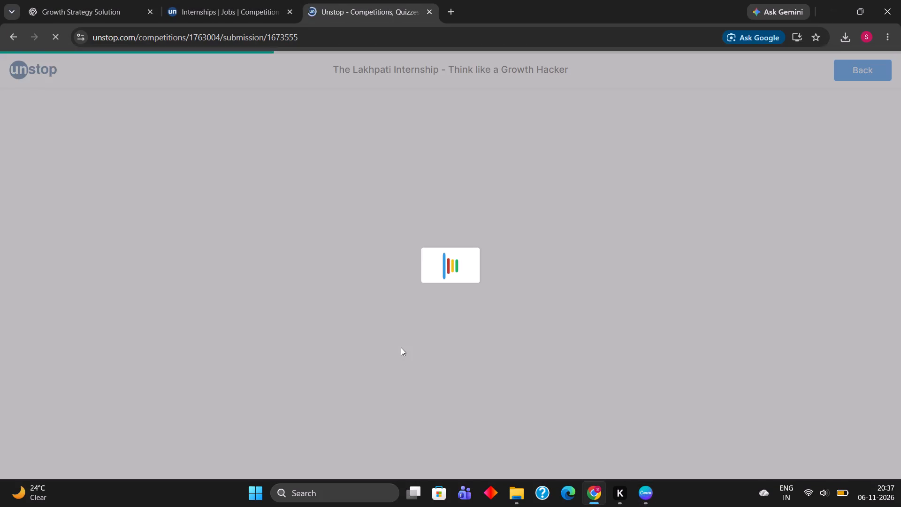
click(584, 453)
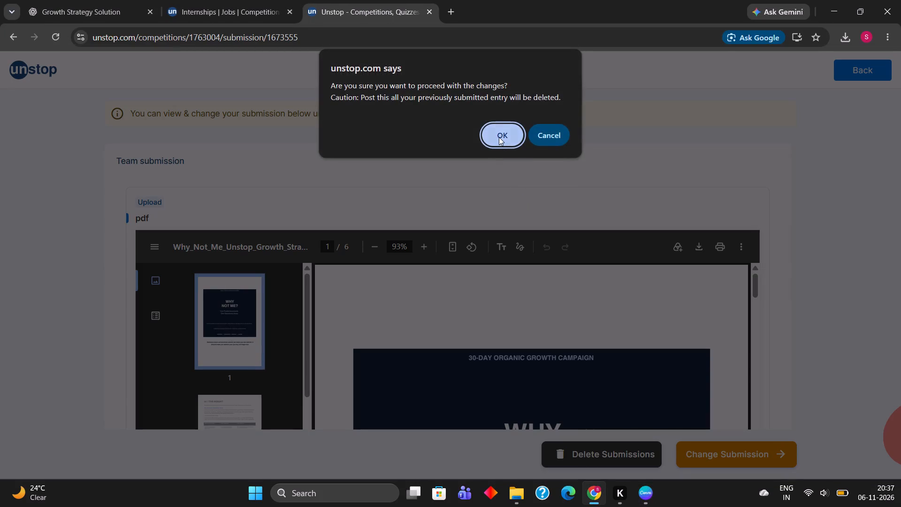
click(499, 137)
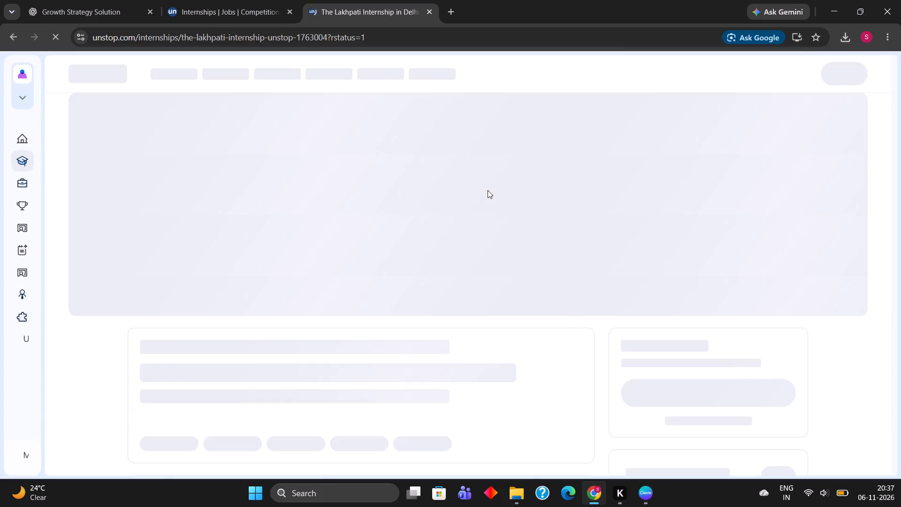
scroll(401, 330, down, 7)
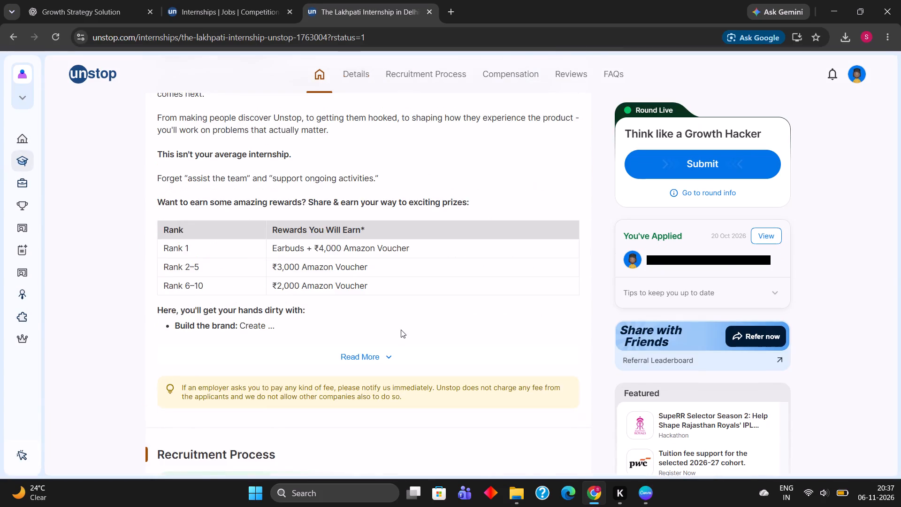
scroll(401, 330, down, 2)
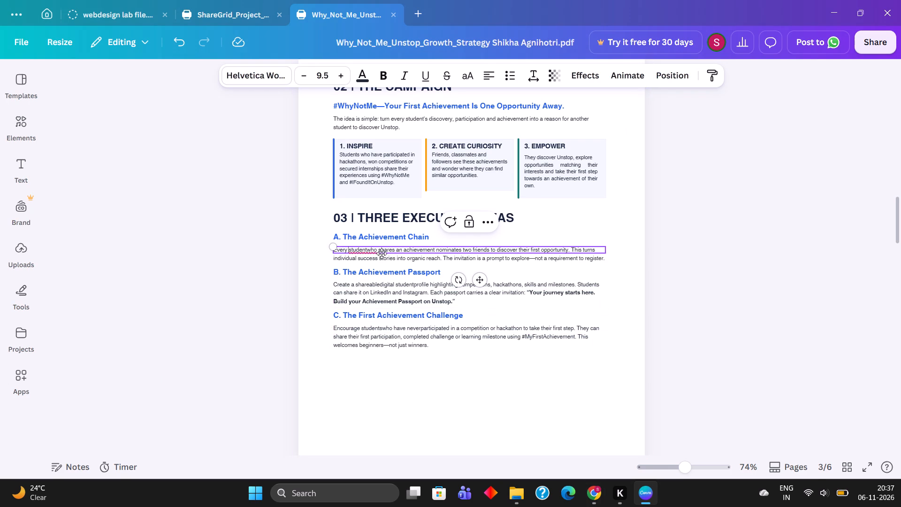
Back in Canva, add the missing space in the Achievement Chain paragraph so it reads "Every student who shares".
key(Right)
key(Right)
key(Right)
key(Right)
key(Right)
key(Right)
key(Right)
key(space)
key(Right)
key(Right)
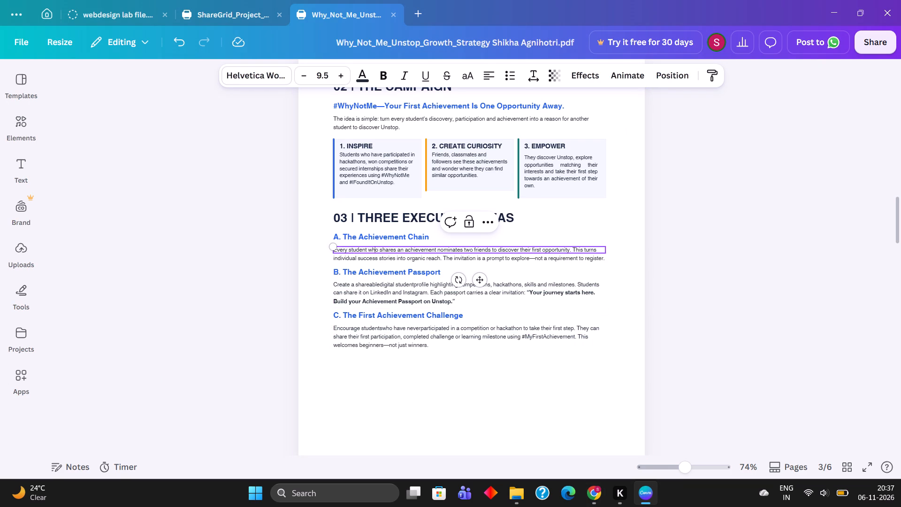
click(430, 403)
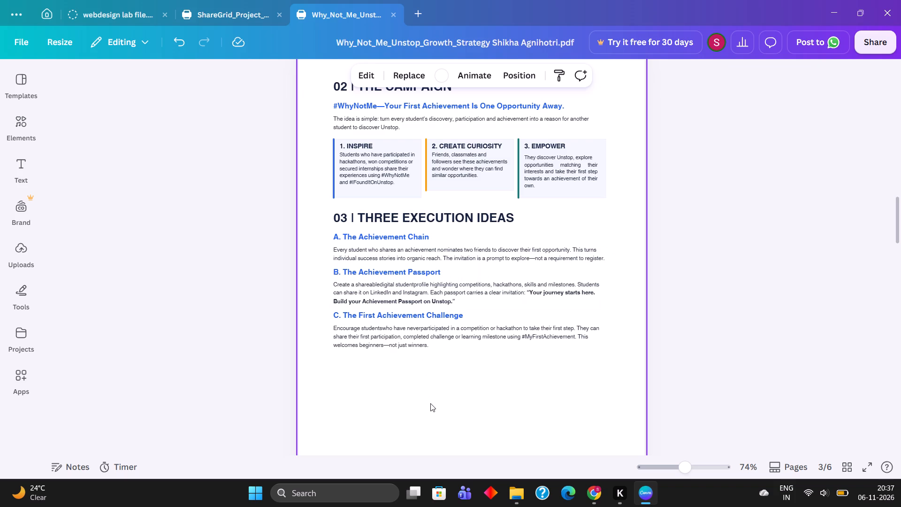
In the Achievement Passport paragraph, add missing spaces so it reads "Create a shareable digital student profile".
click(381, 281)
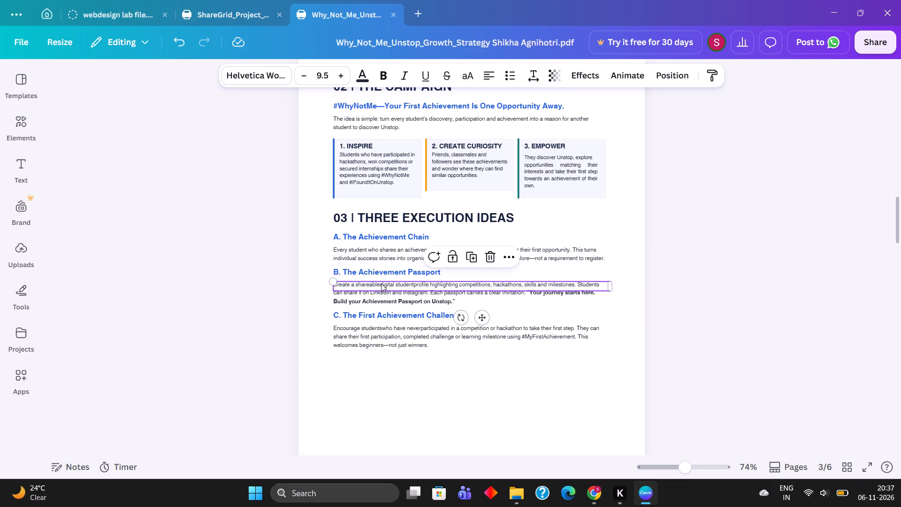
double_click(381, 284)
click(381, 284)
key(space)
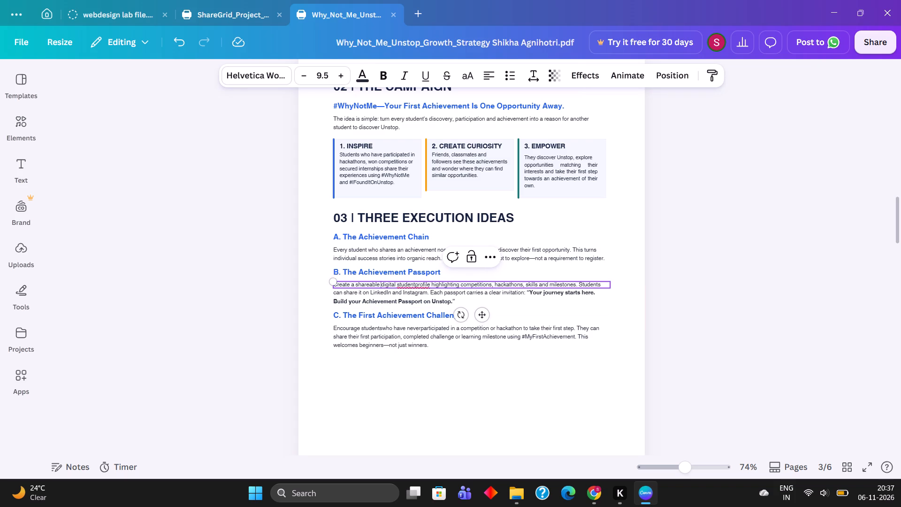
click(414, 284)
key(space)
key(BackSpace)
key(Right)
key(space)
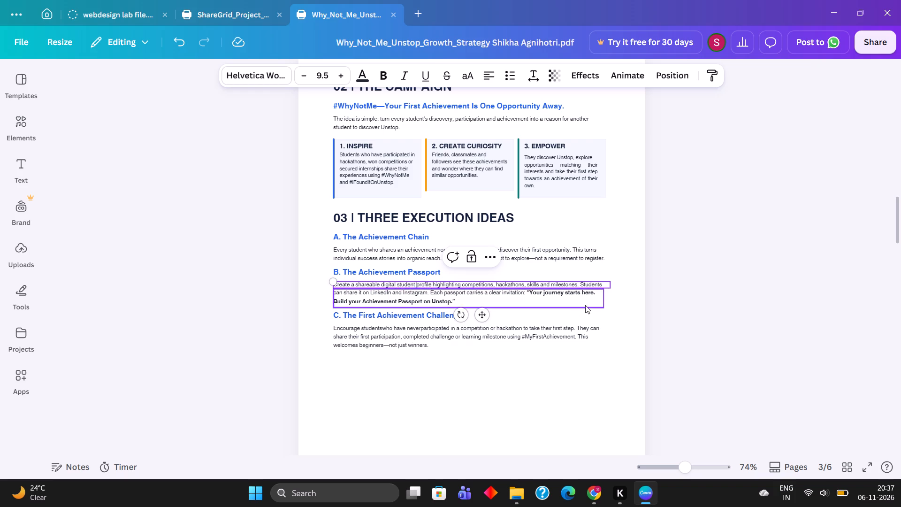
click(468, 380)
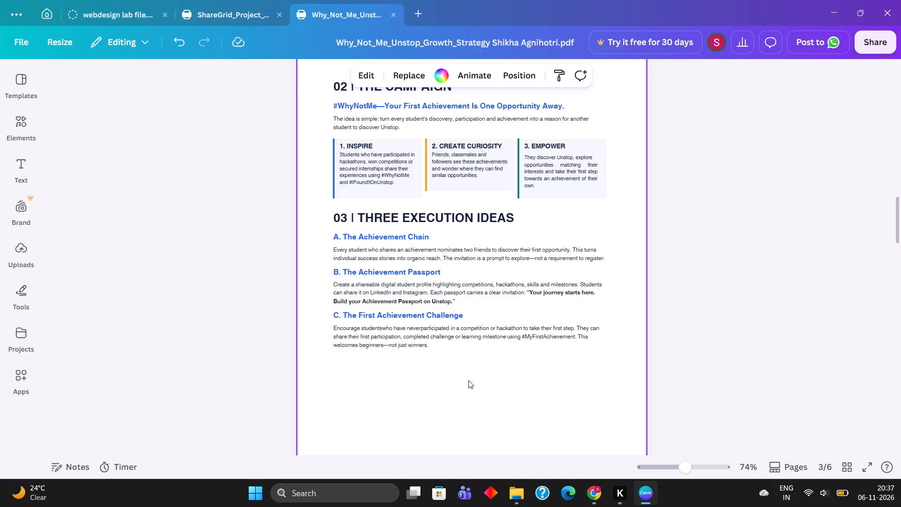
In the First Achievement Challenge paragraph, add missing spaces so it reads "Encourage students who have never participated".
double_click(377, 325)
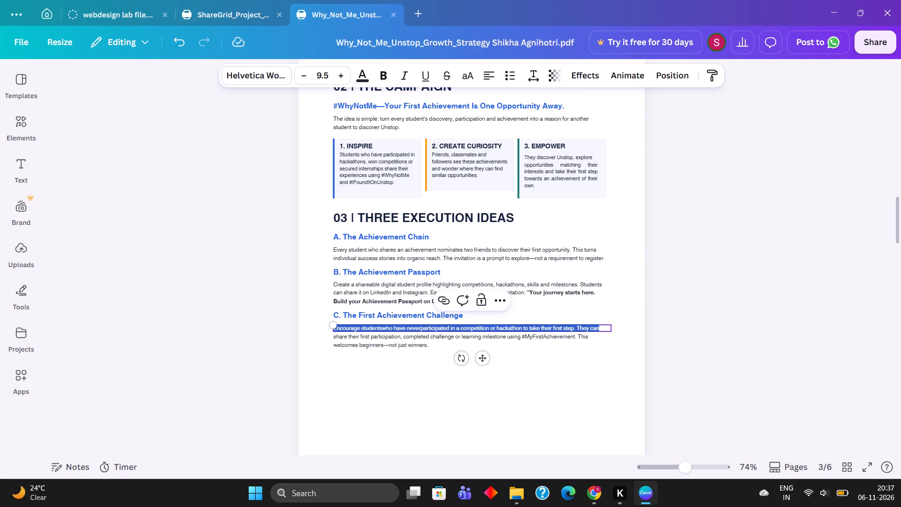
click(381, 328)
key(space)
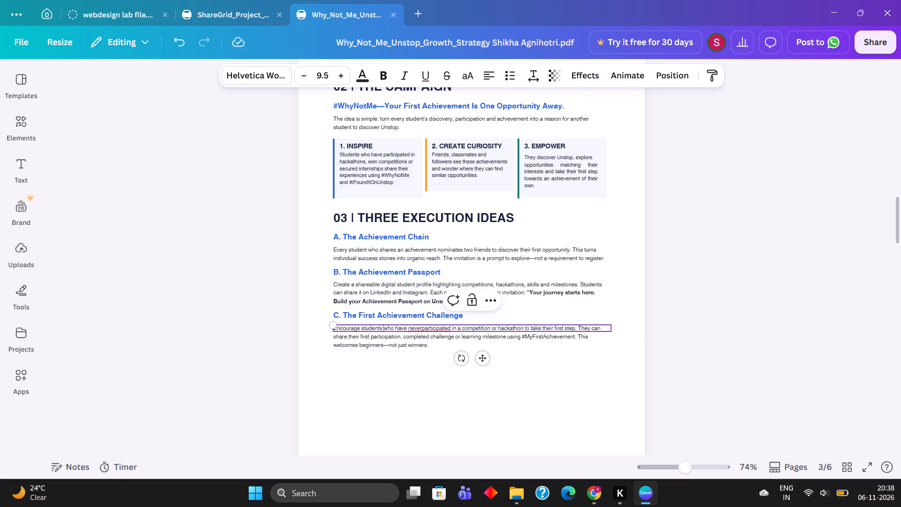
click(421, 330)
key(space)
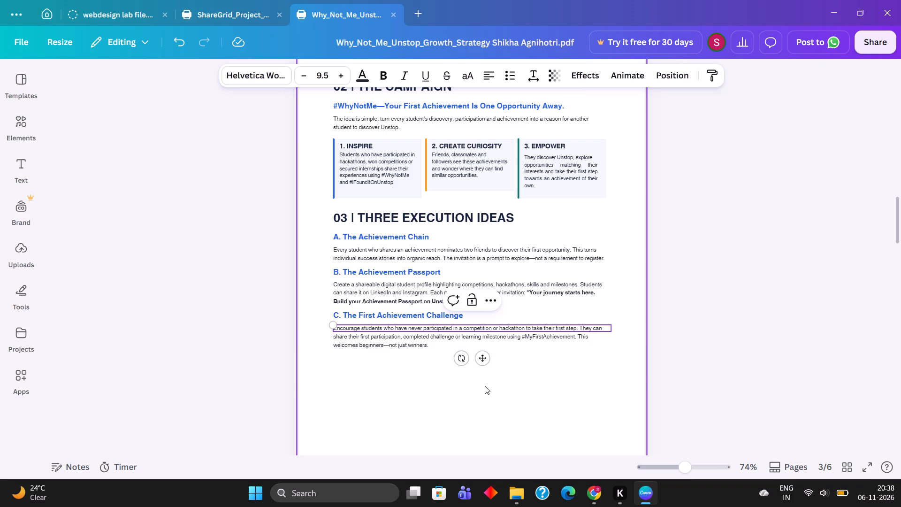
click(452, 388)
In the intro line under "04 | 30-DAY EXECUTION", add spaces so it begins "Start with a focused pilot ,".
scroll(452, 388, down, 4)
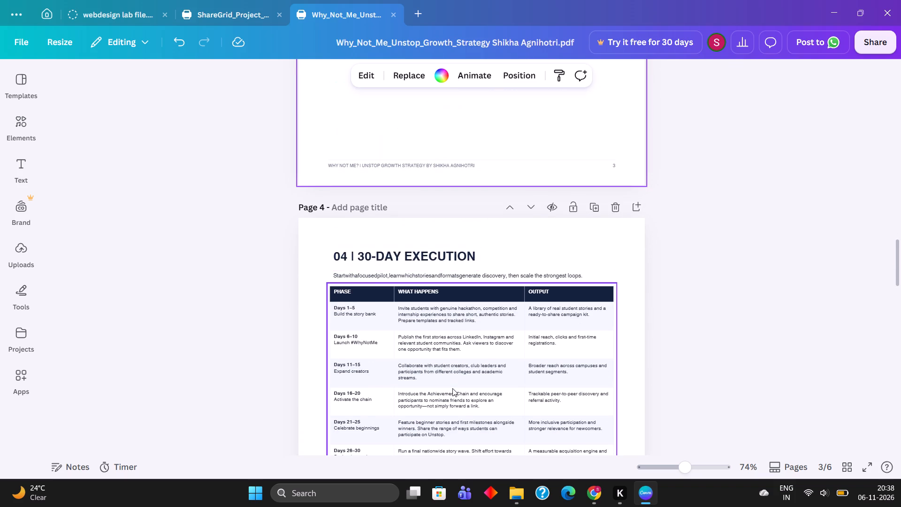
double_click(367, 276)
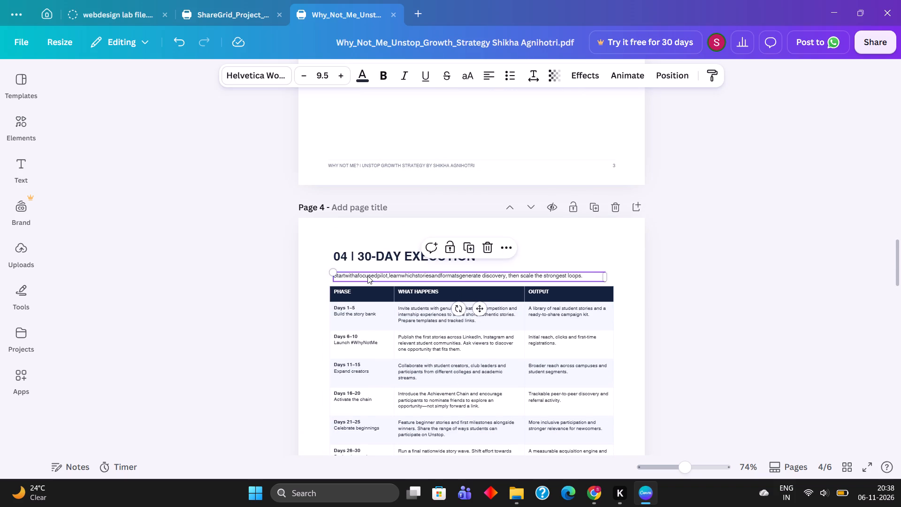
click(346, 274)
key(space)
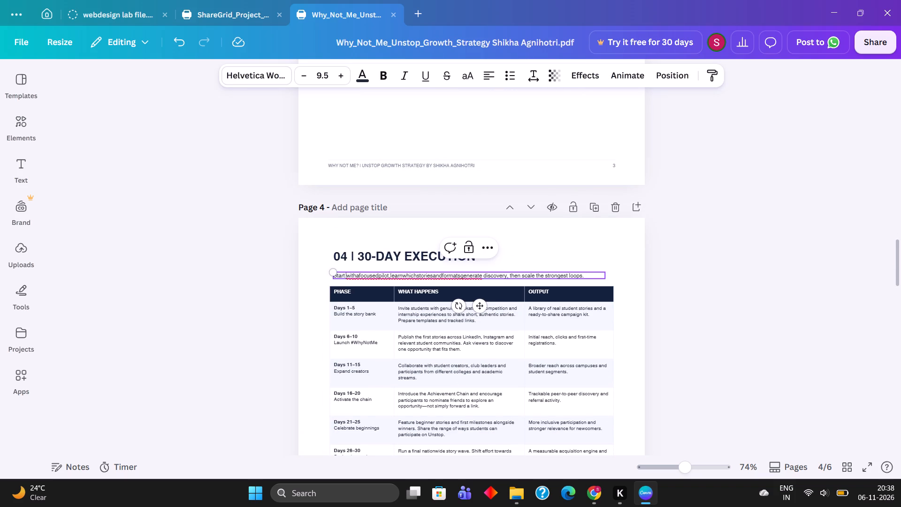
click(357, 274)
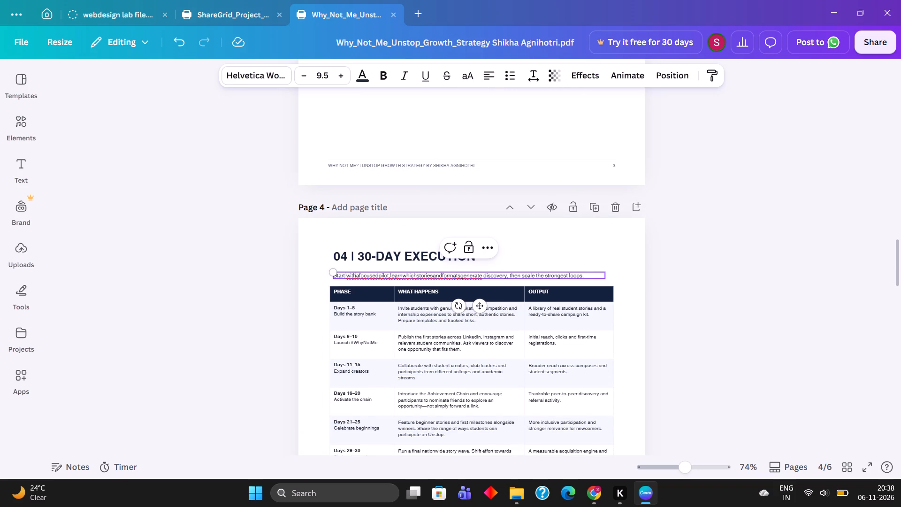
key(space)
click(359, 274)
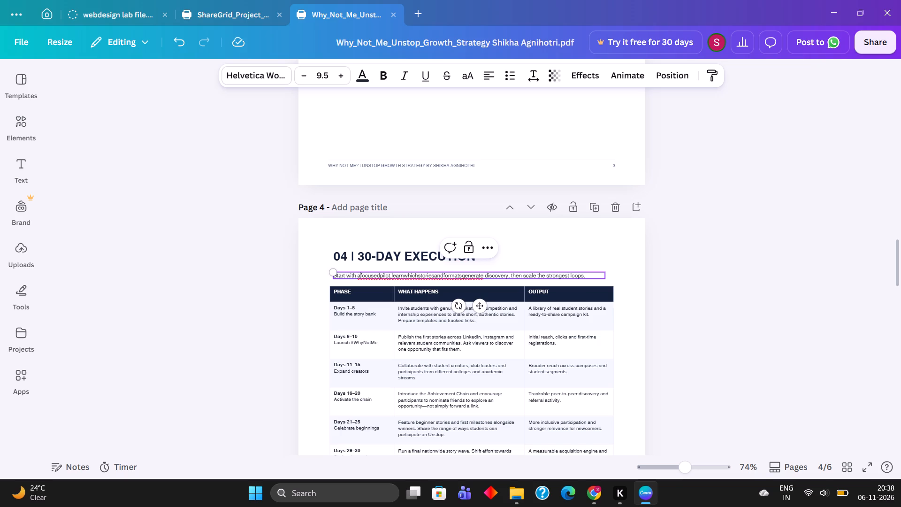
key(space)
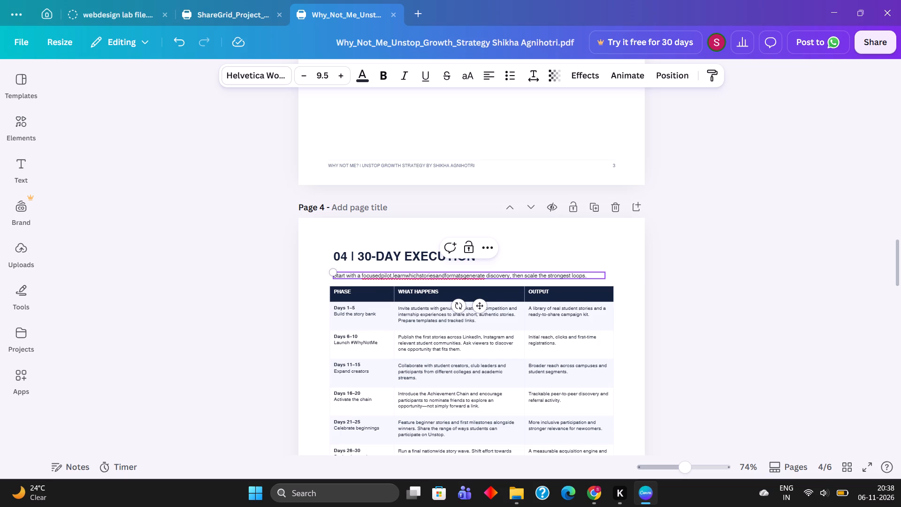
click(381, 274)
key(space)
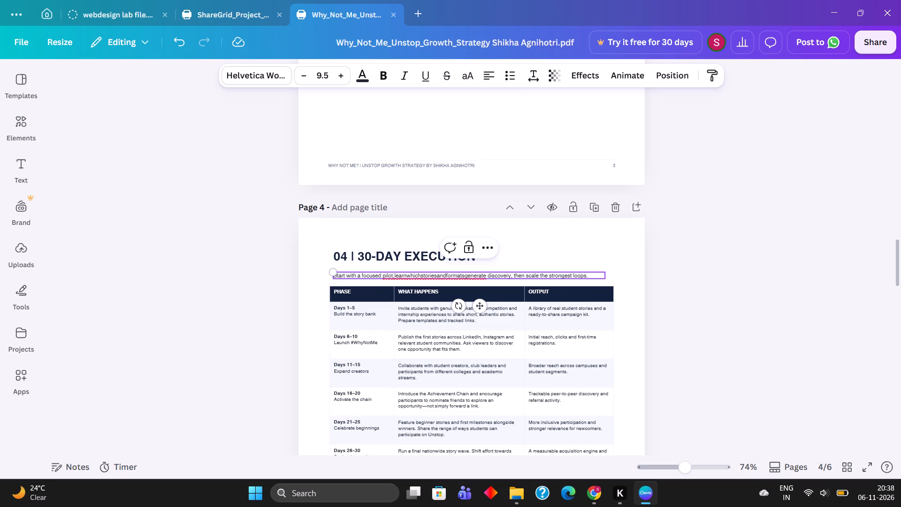
click(392, 274)
key(space)
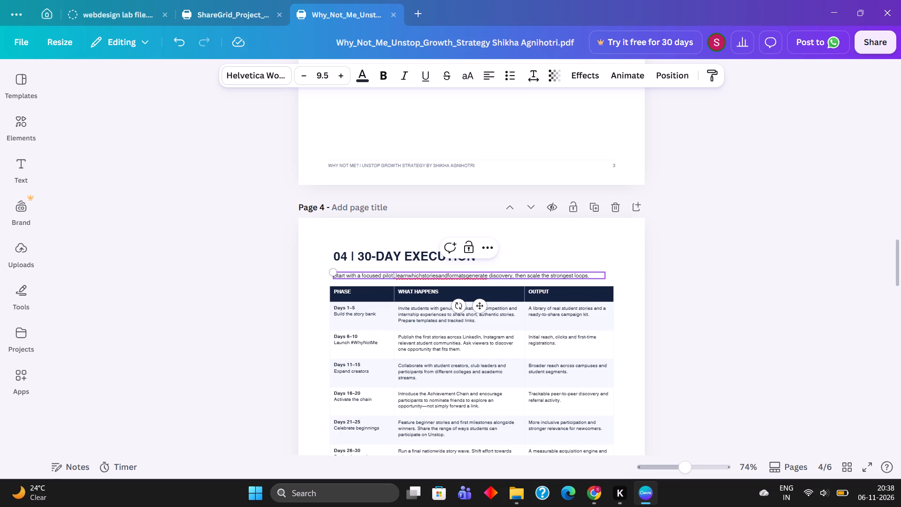
In the same 30-Day Execution intro line, separate the remaining words so it reads "learn which stories and formats generate discovery".
click(407, 275)
key(space)
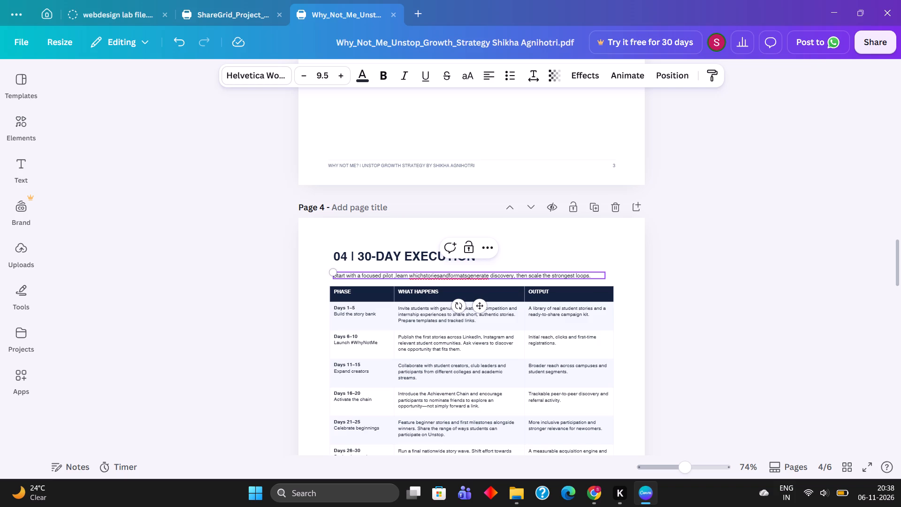
click(423, 275)
key(space)
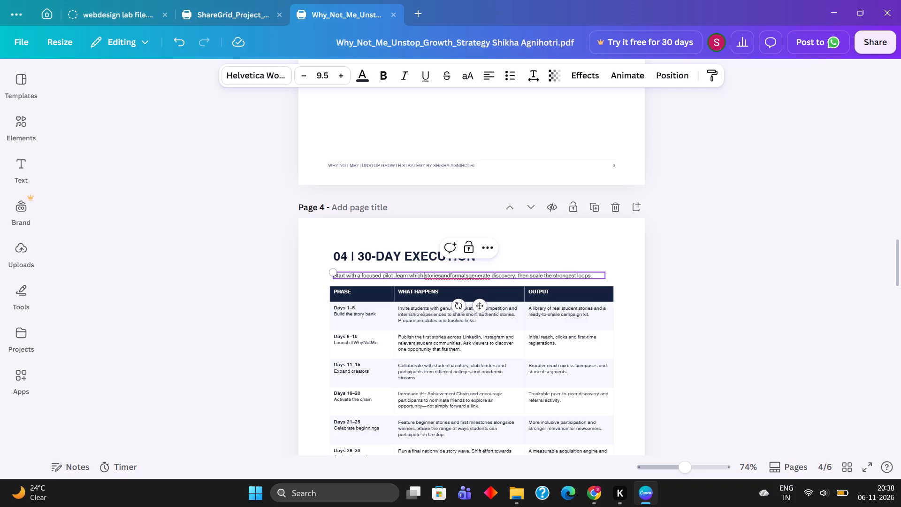
click(441, 273)
key(space)
click(451, 274)
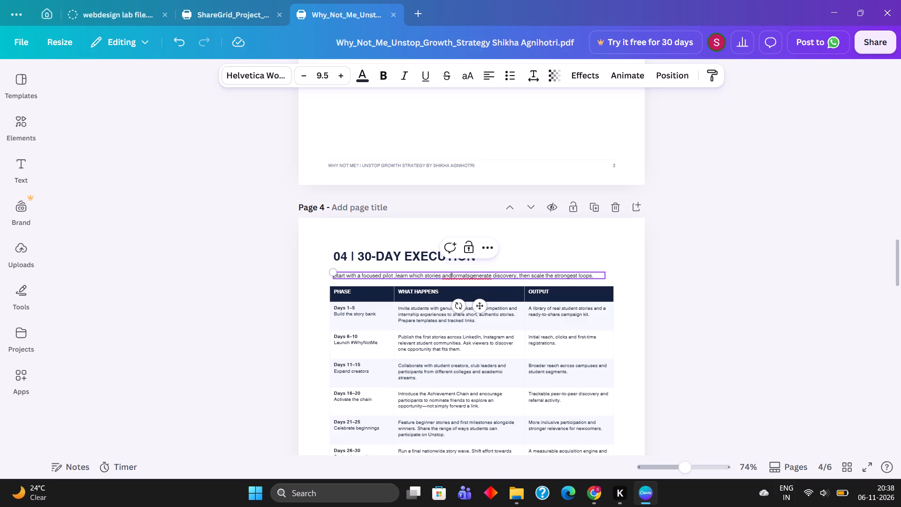
key(space)
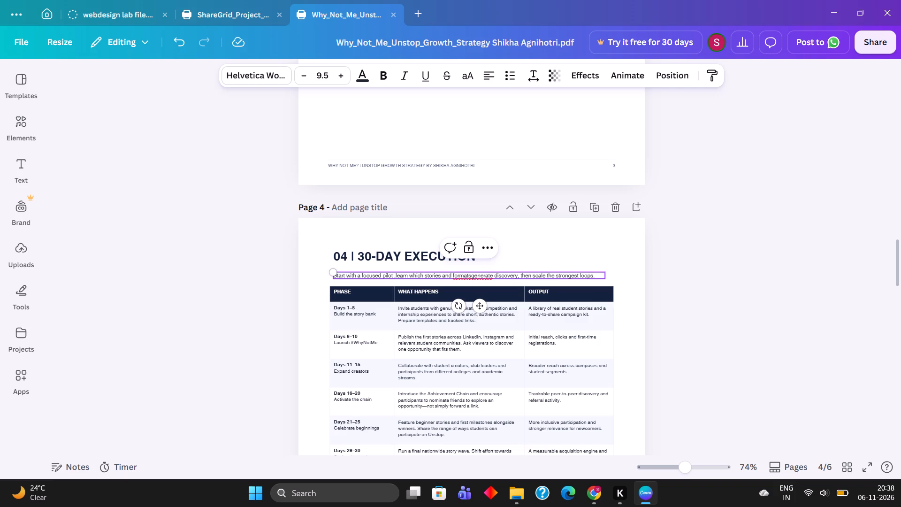
click(471, 276)
key(space)
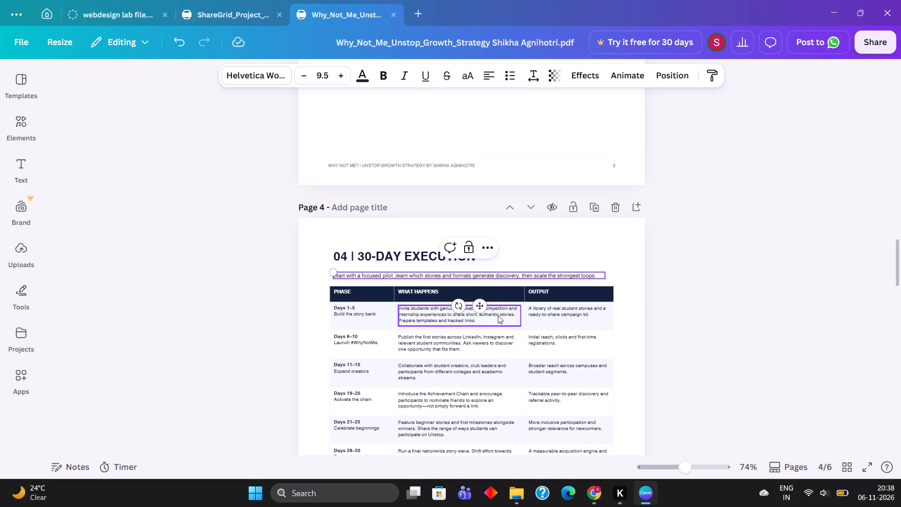
scroll(498, 315, down, 1)
click(649, 277)
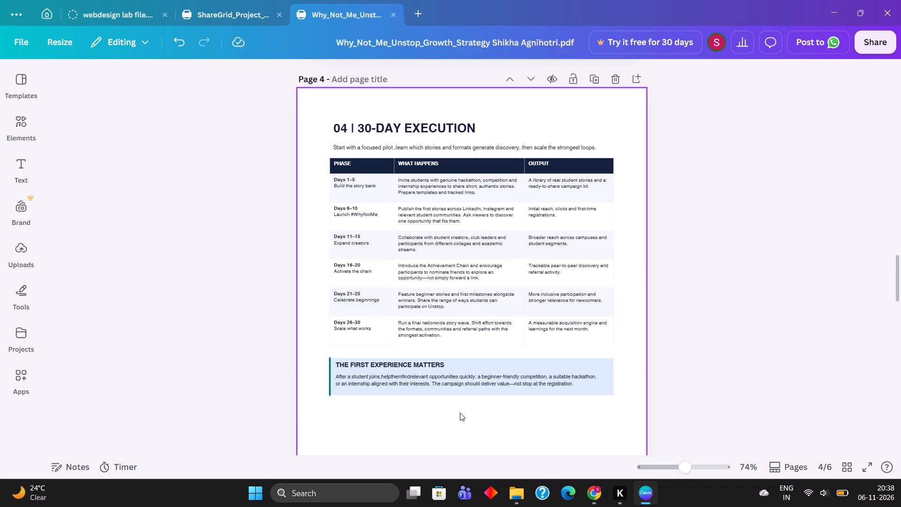
In the "The First Experience Matters" box, add spaces so the text reads "After a student joins ,help them find relevant opportunities".
scroll(460, 413, down, 2)
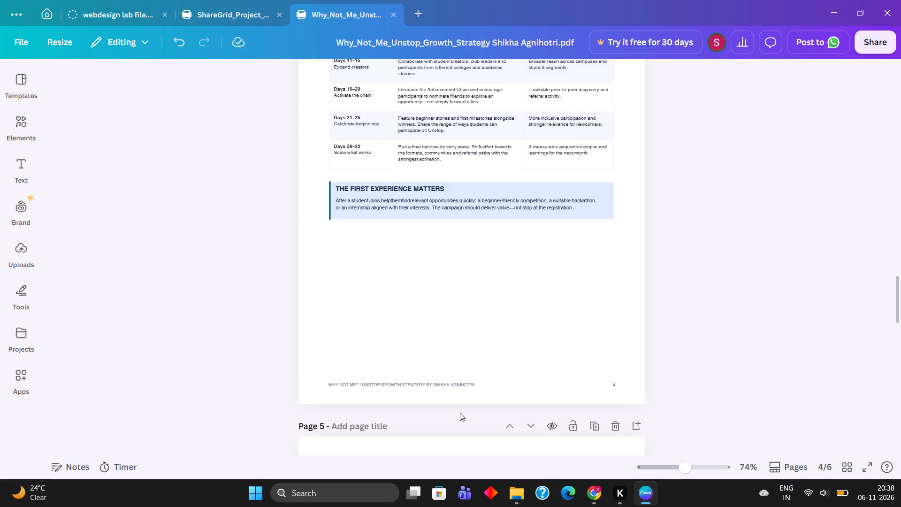
click(432, 197)
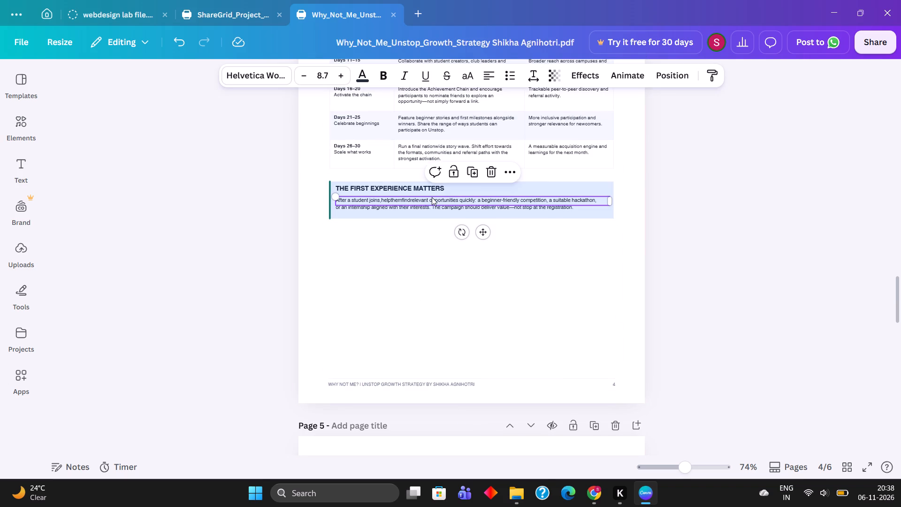
click(432, 197)
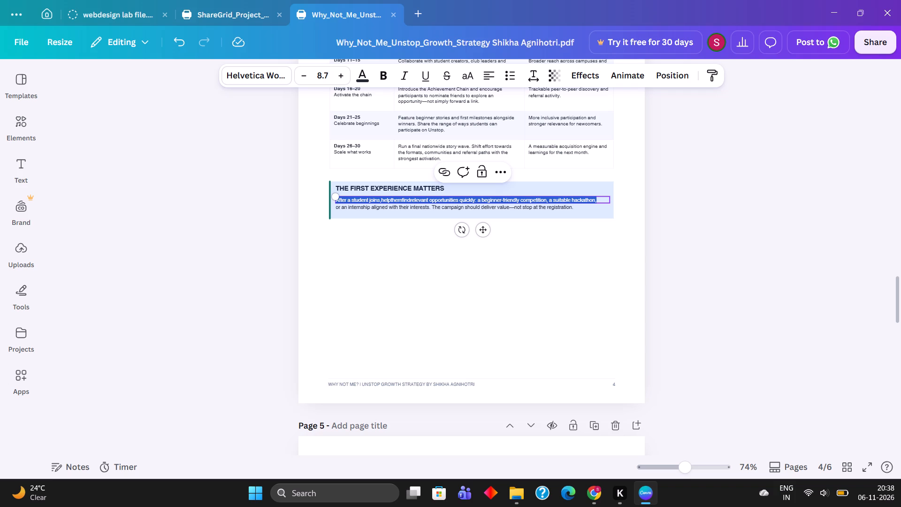
click(391, 198)
key(space)
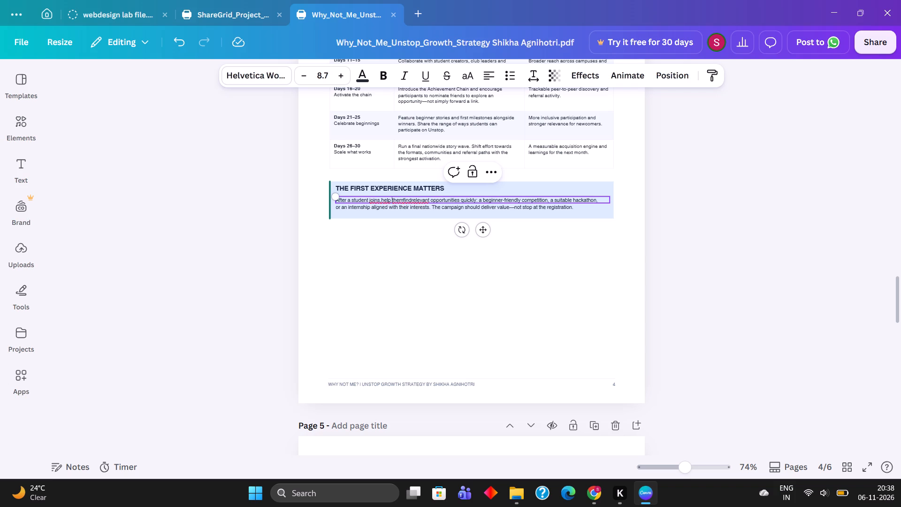
click(404, 198)
key(space)
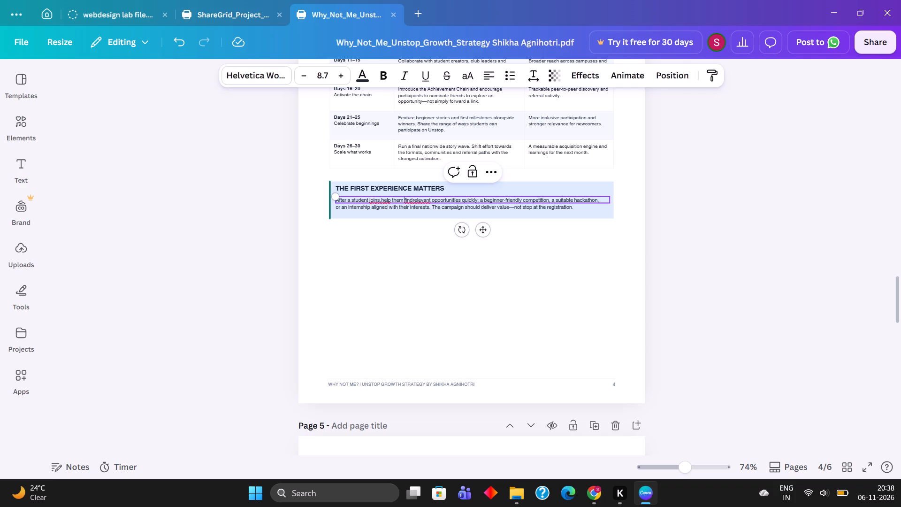
click(412, 200)
key(space)
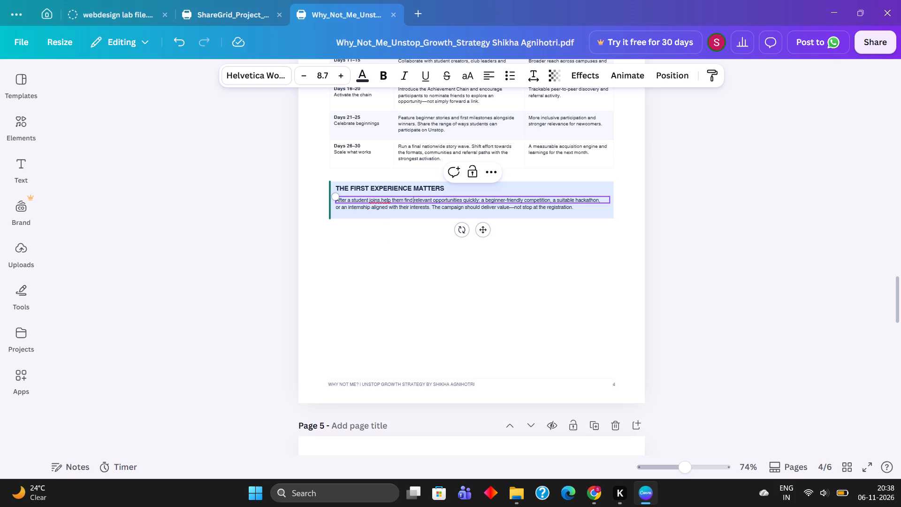
click(380, 199)
key(space)
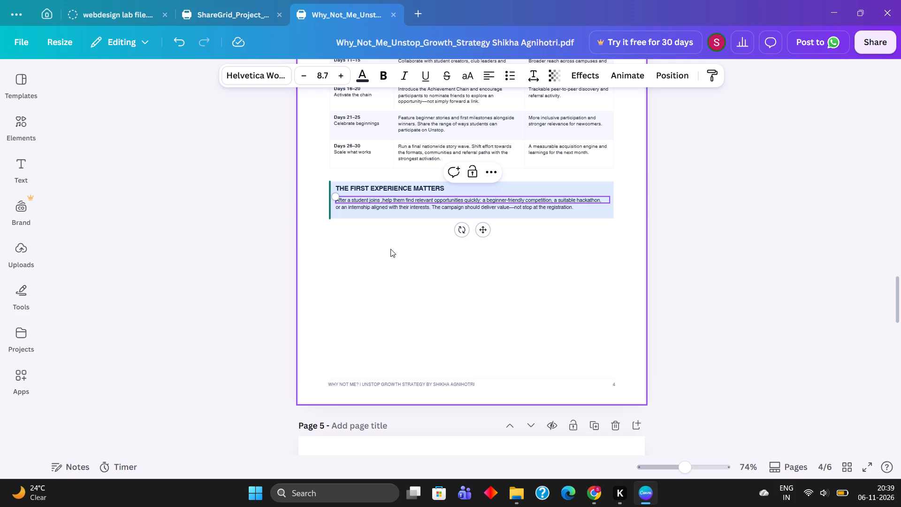
click(411, 236)
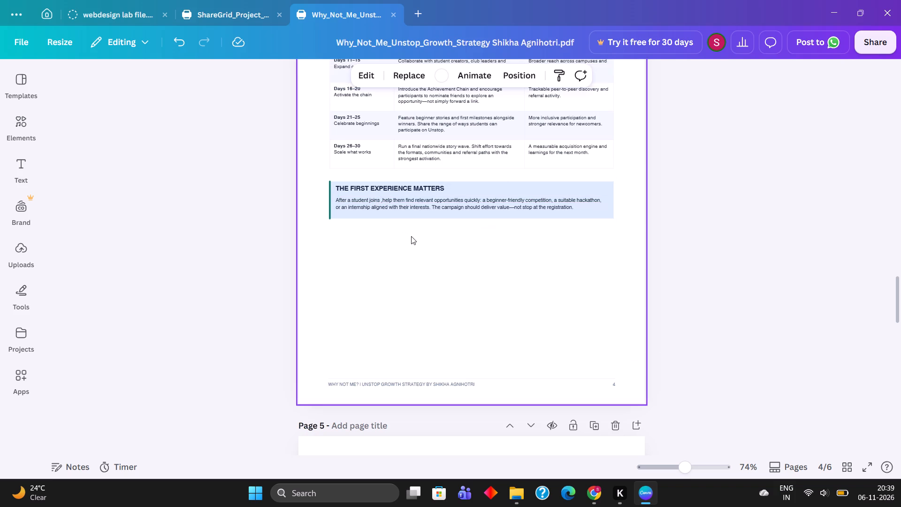
In the intro line under "05 | MEASUREMENT & SCALE", add spaces so it begins "The ambition is one million new".
scroll(411, 236, down, 4)
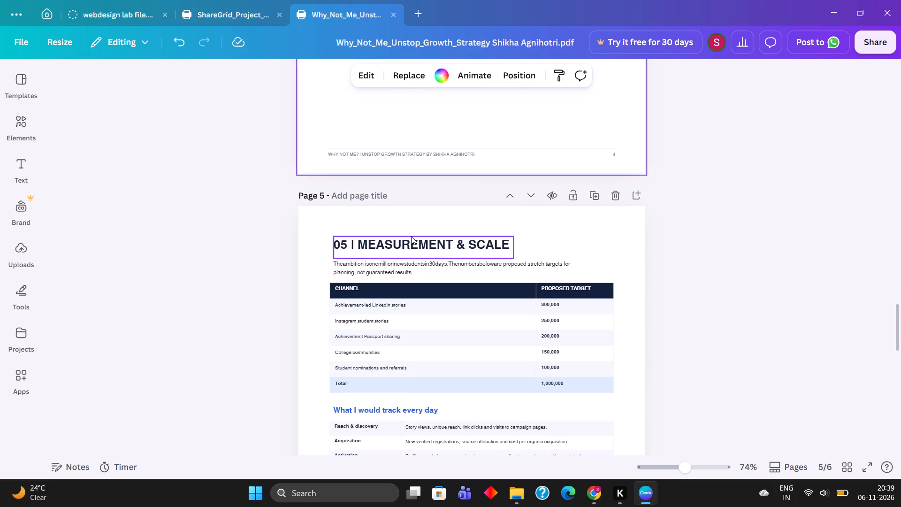
scroll(411, 236, down, 2)
click(379, 177)
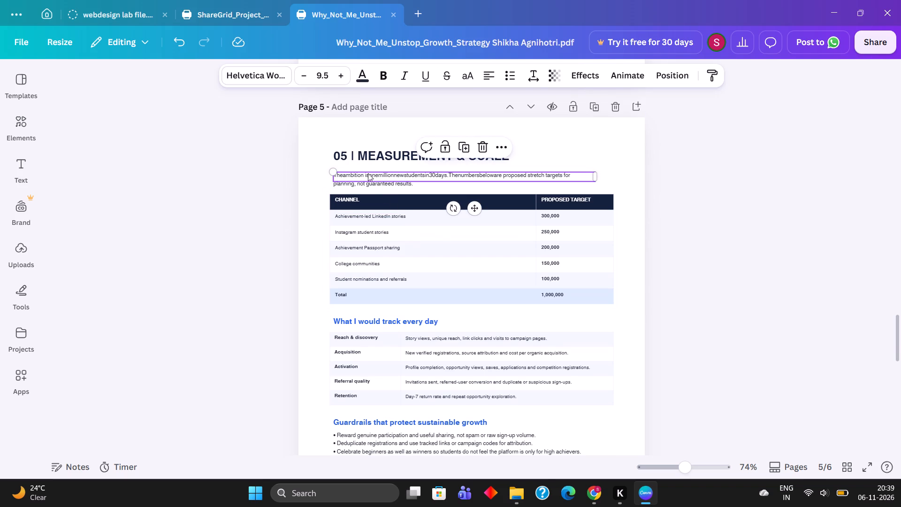
click(346, 173)
click(344, 173)
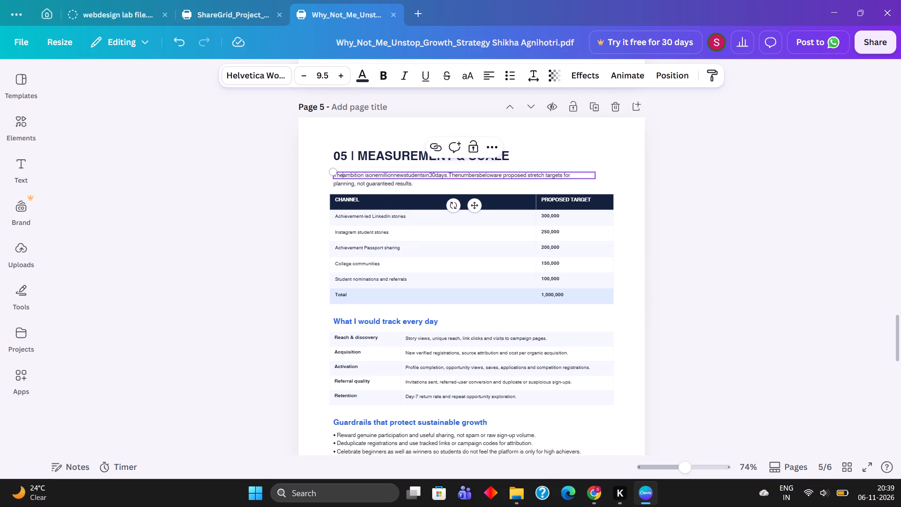
key(space)
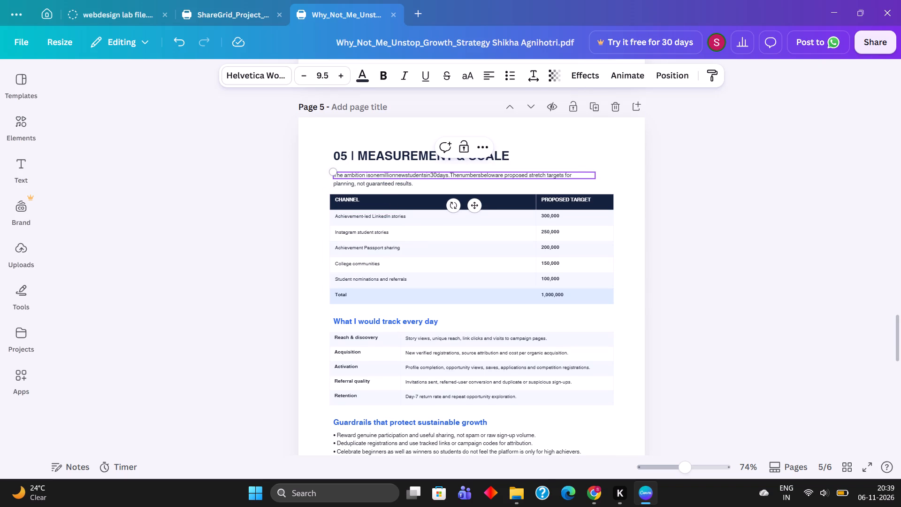
click(370, 174)
key(space)
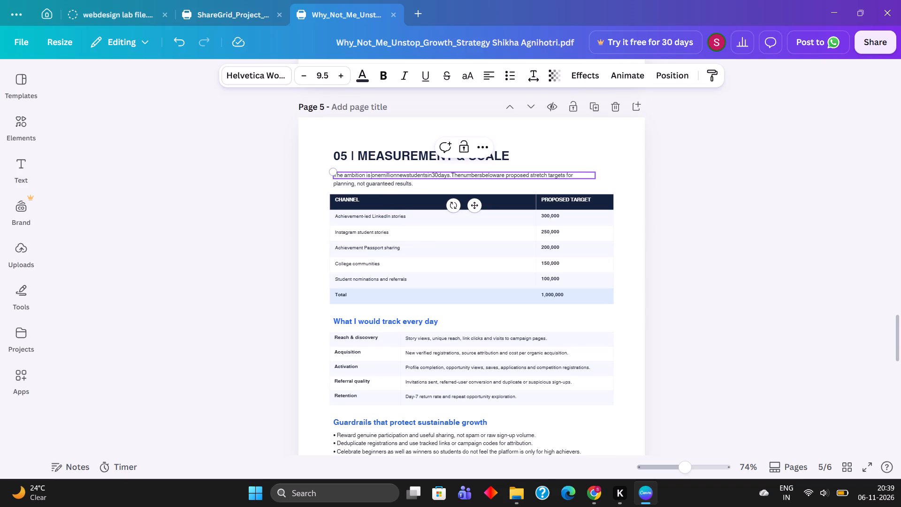
click(381, 174)
key(space)
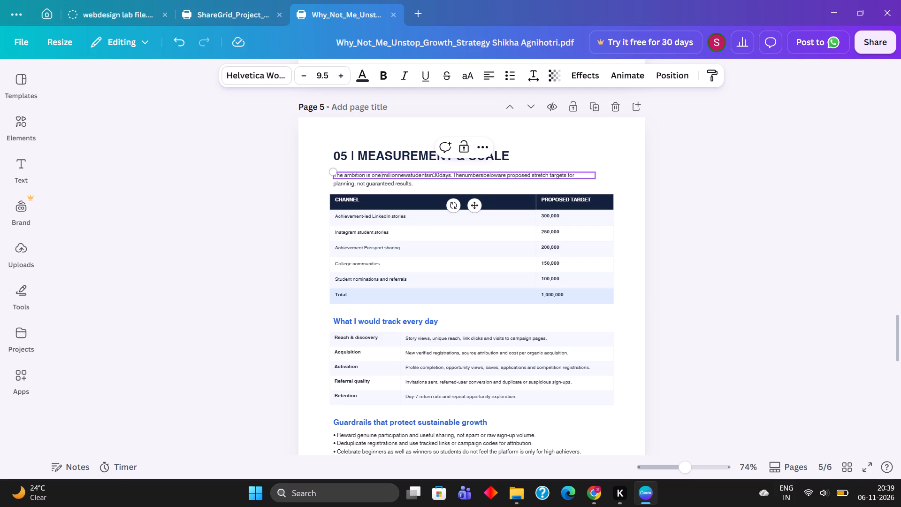
click(397, 175)
key(space)
click(408, 175)
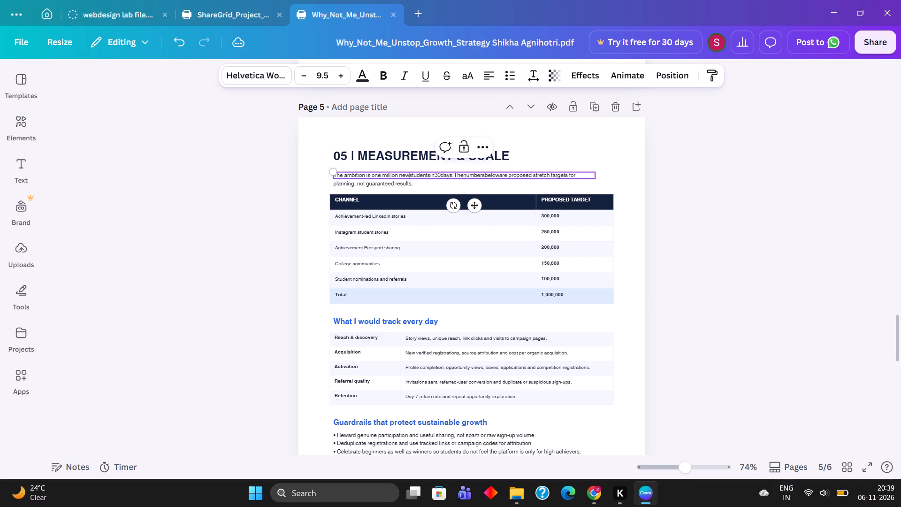
key(space)
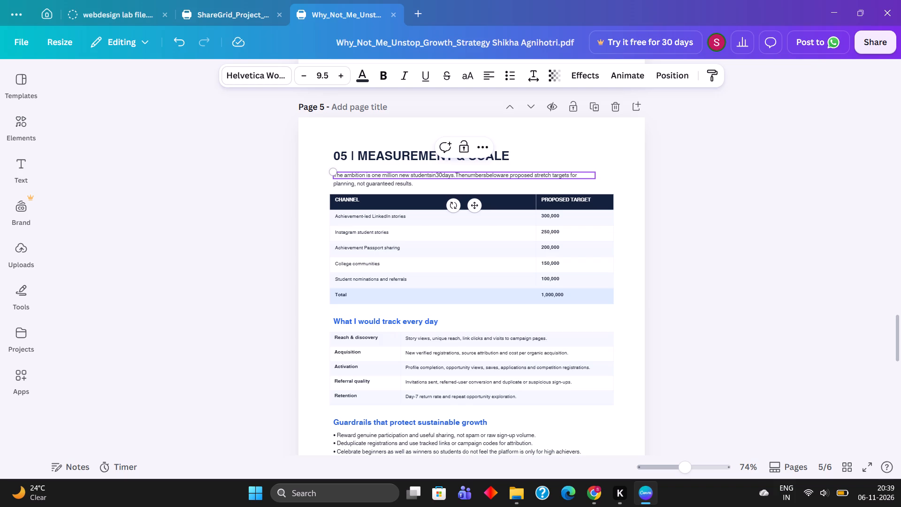
In the same Measurement & Scale intro line, separate the following words so they read "students in 30days".
click(430, 174)
key(space)
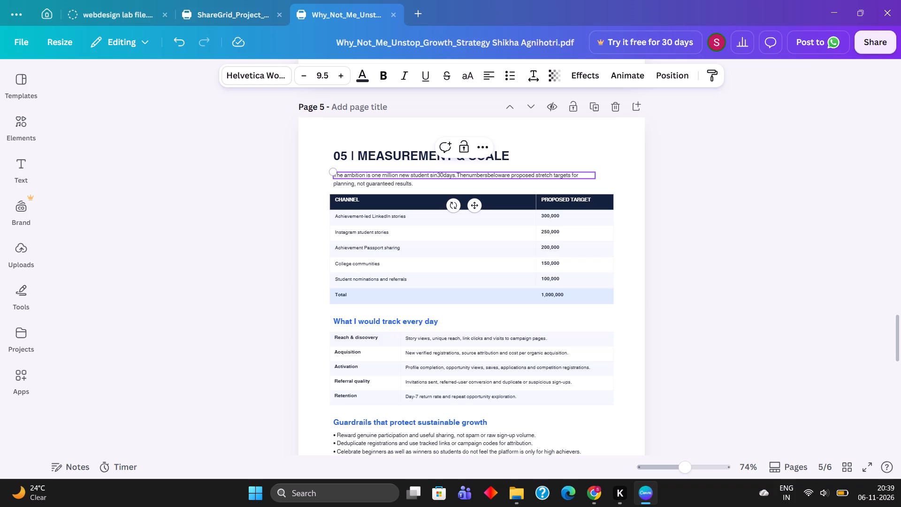
key(BackSpace)
click(437, 174)
key(Right)
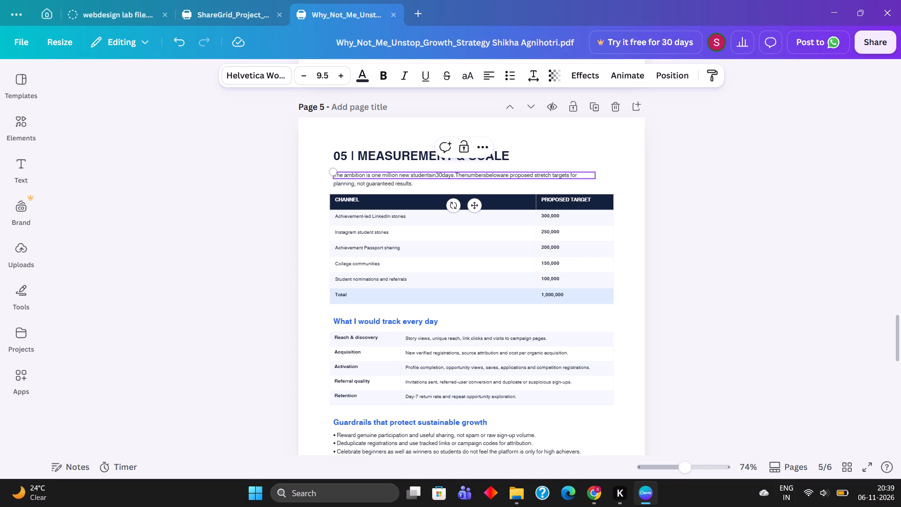
key(Down)
key(Down)
key(Right)
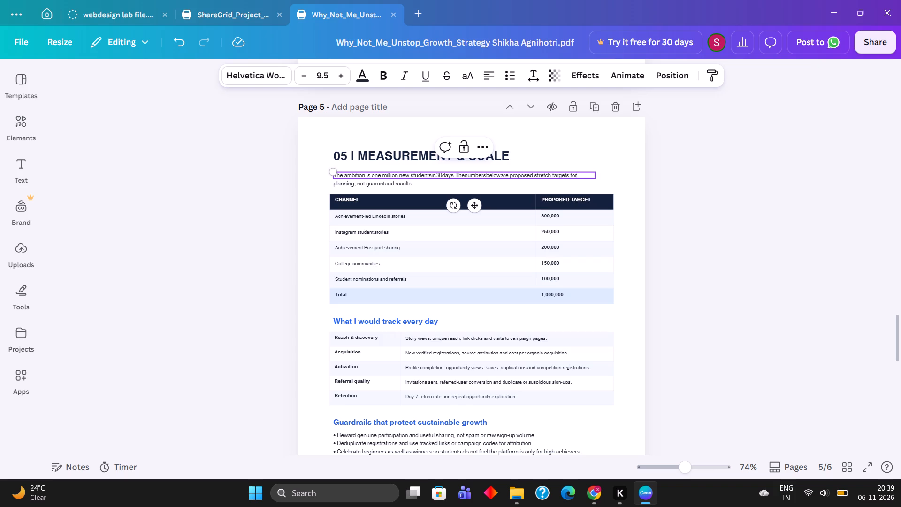
click(430, 173)
key(space)
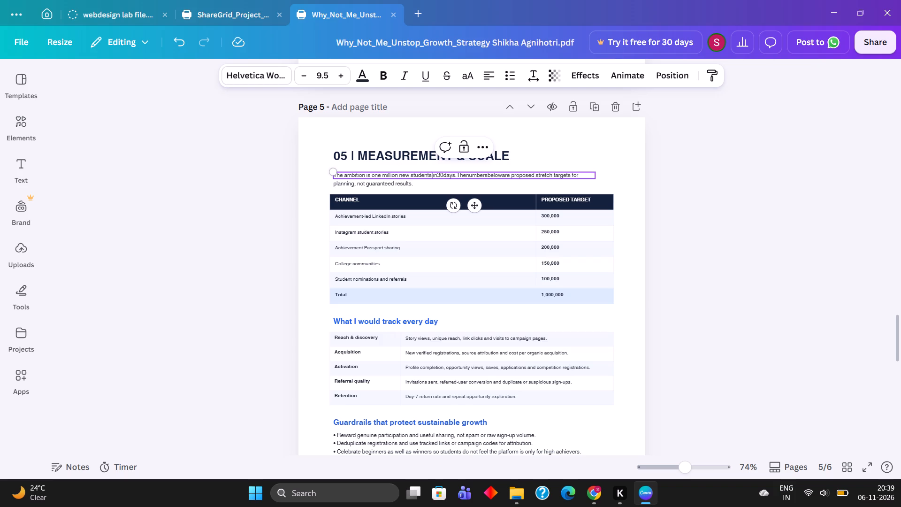
click(436, 174)
key(space)
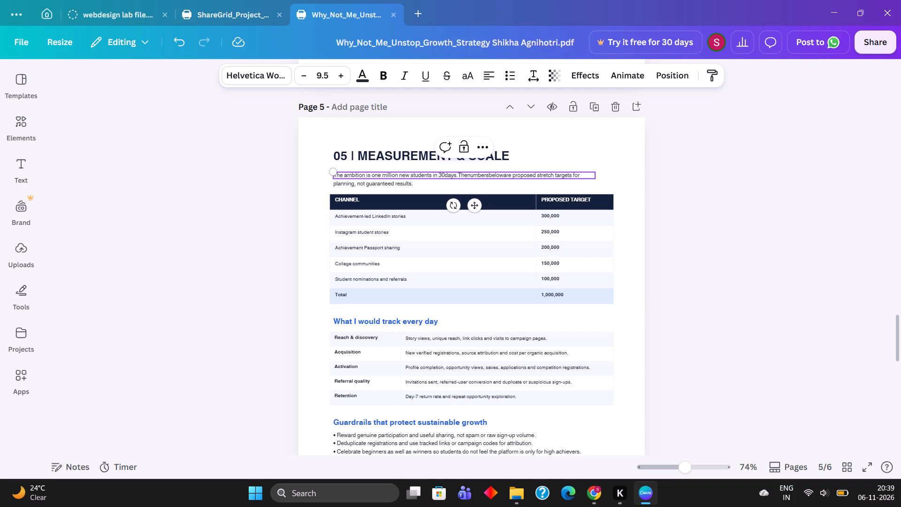
In the second sentence of the Measurement & Scale intro, add spaces so it begins "The numbers below are proposed".
click(466, 174)
key(space)
click(490, 175)
key(space)
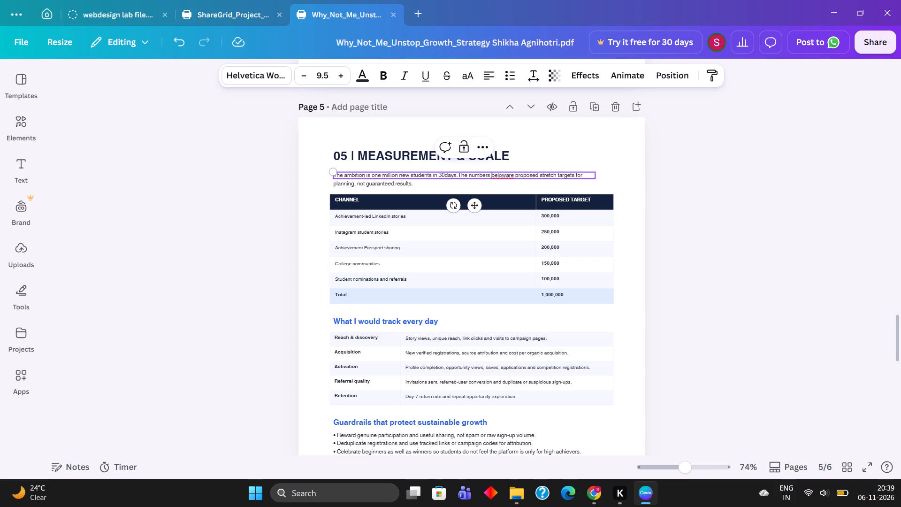
click(504, 175)
click(505, 175)
key(space)
click(683, 248)
Open the intro line under "06 | THE BIGGER VISION" on page 6 for correcting its run-together words.
scroll(683, 248, down, 2)
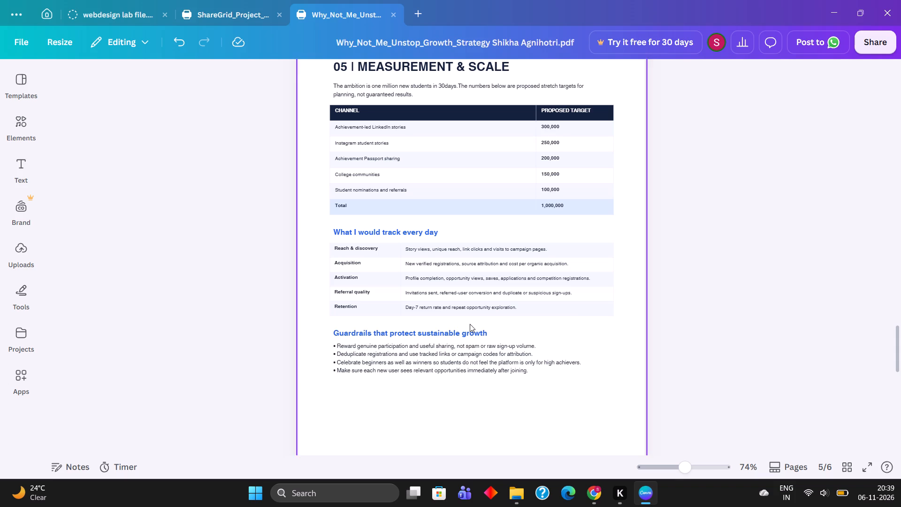
scroll(460, 374, down, 1)
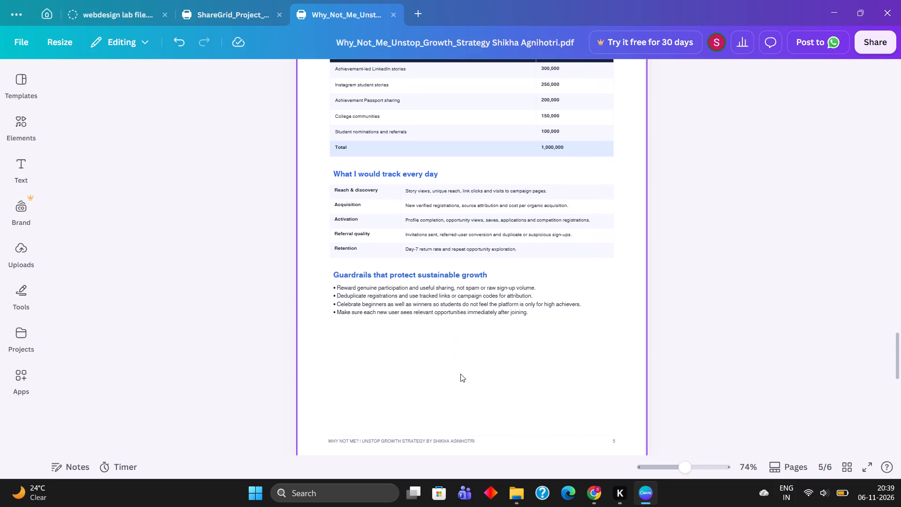
scroll(460, 374, down, 4)
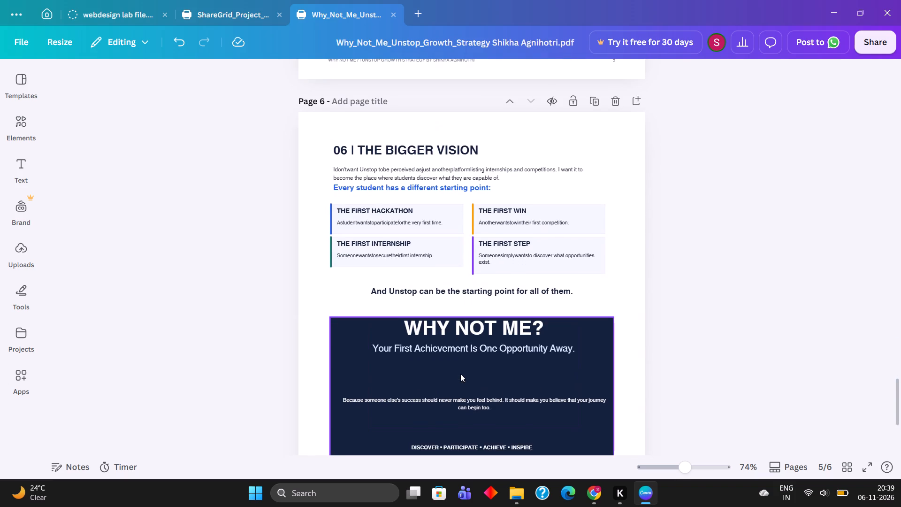
click(379, 166)
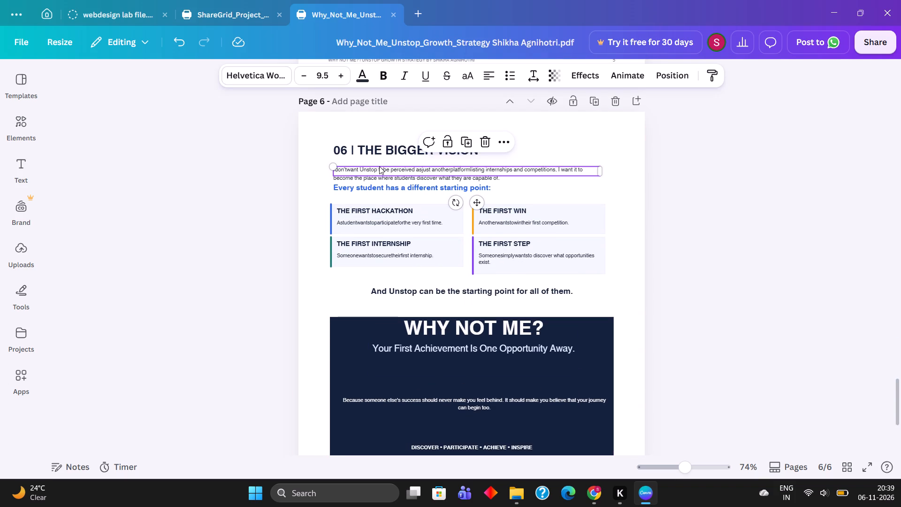